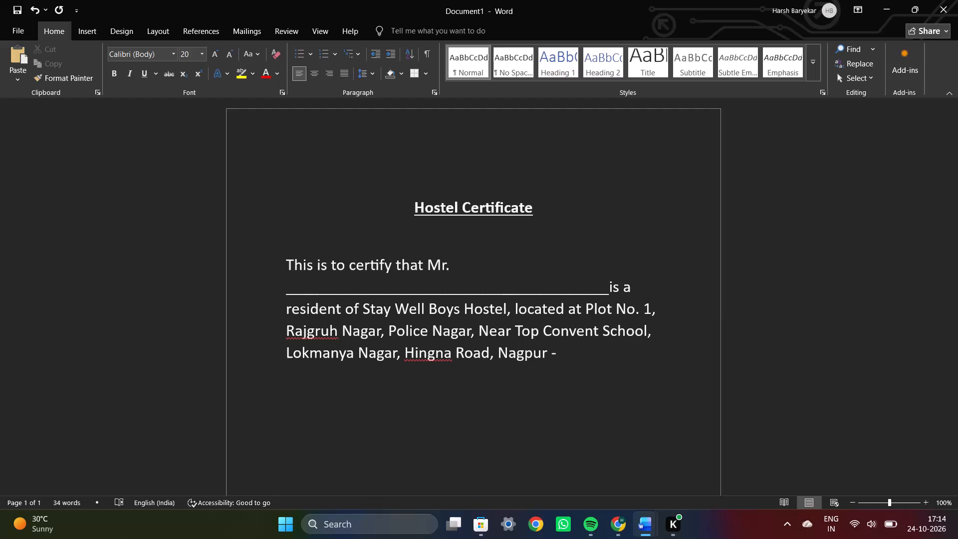
key("Left")
key("Left")
key("Insert")
key("Insert")
key("End")
key("Right")
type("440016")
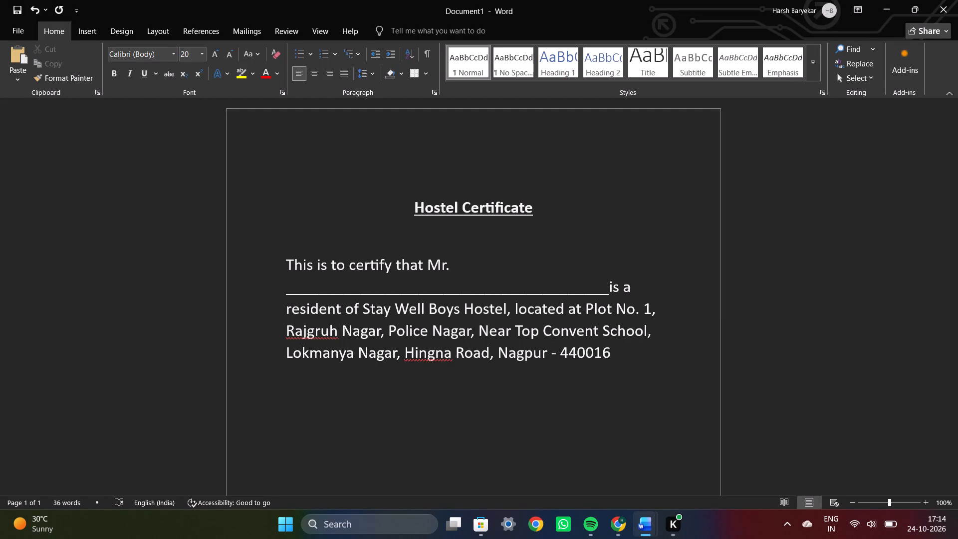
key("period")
Leave a blank line below the address paragraph and begin a new paragraph with "He has been residing".
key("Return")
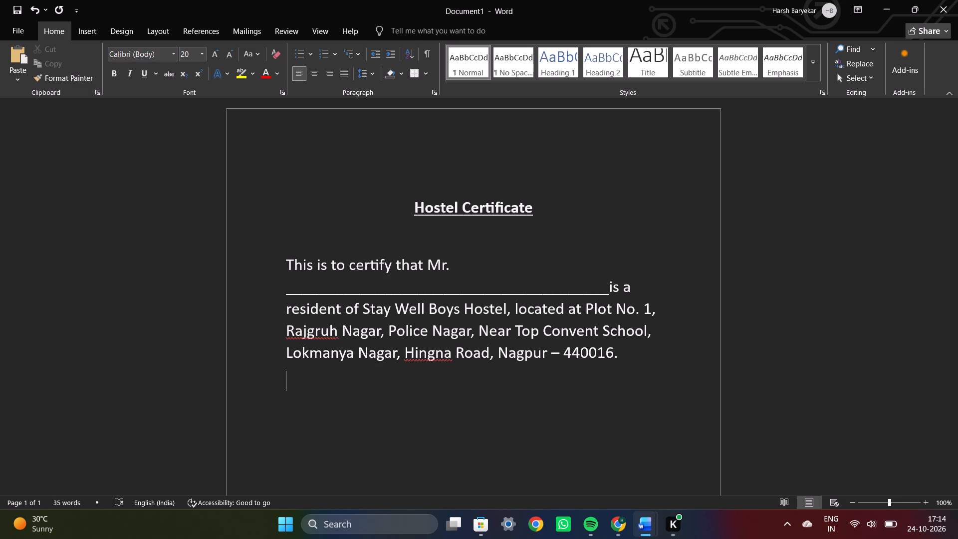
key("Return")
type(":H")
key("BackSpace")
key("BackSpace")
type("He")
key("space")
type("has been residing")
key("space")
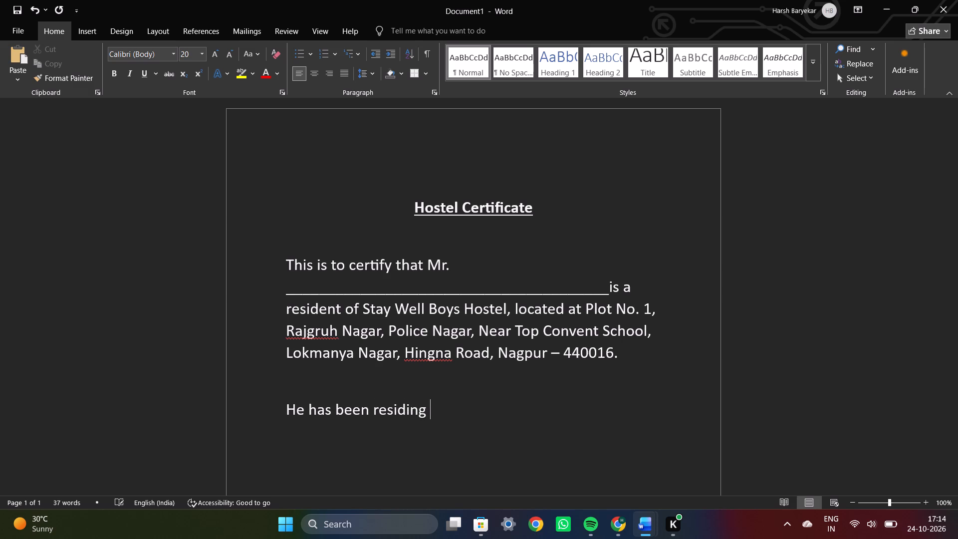
Continue the sentence with "at the above mentioned hostel from" followed by a fill-in blank of nine underscores.
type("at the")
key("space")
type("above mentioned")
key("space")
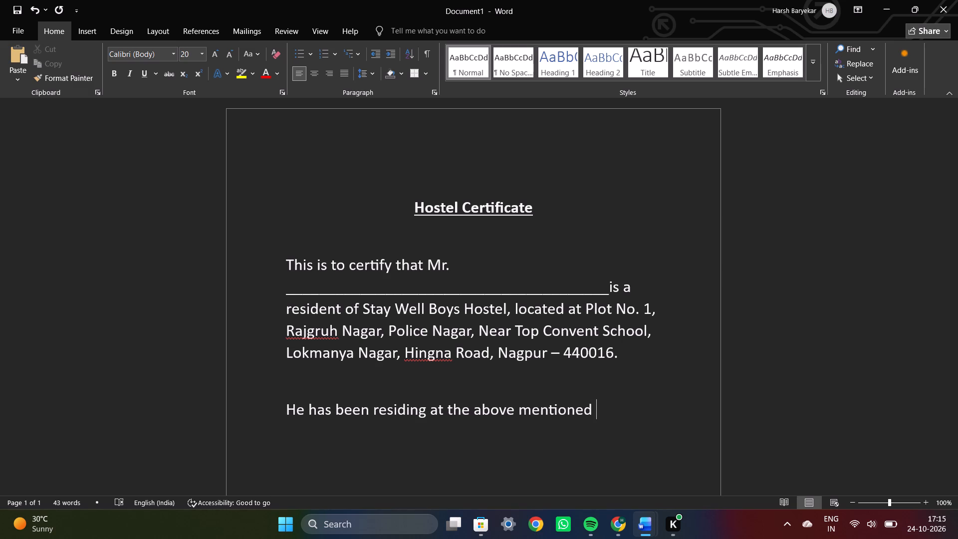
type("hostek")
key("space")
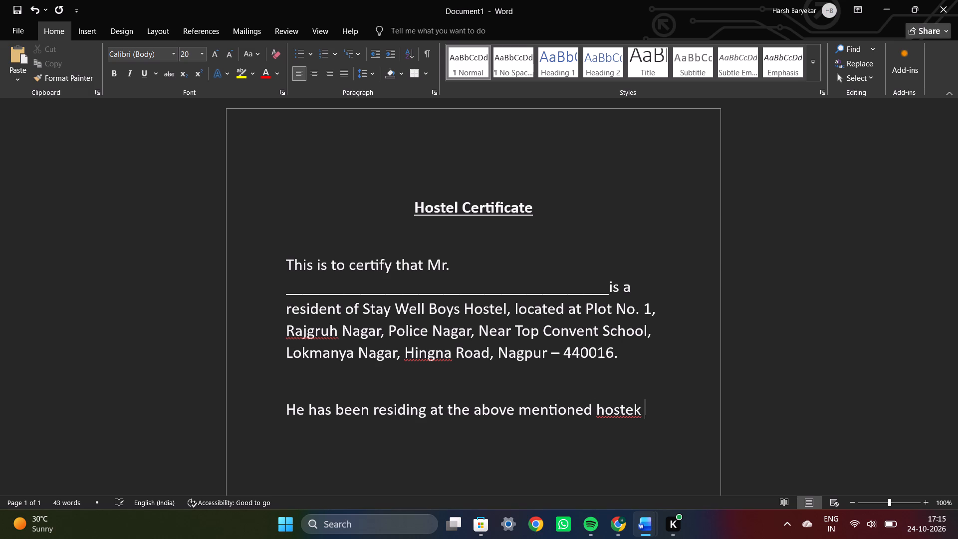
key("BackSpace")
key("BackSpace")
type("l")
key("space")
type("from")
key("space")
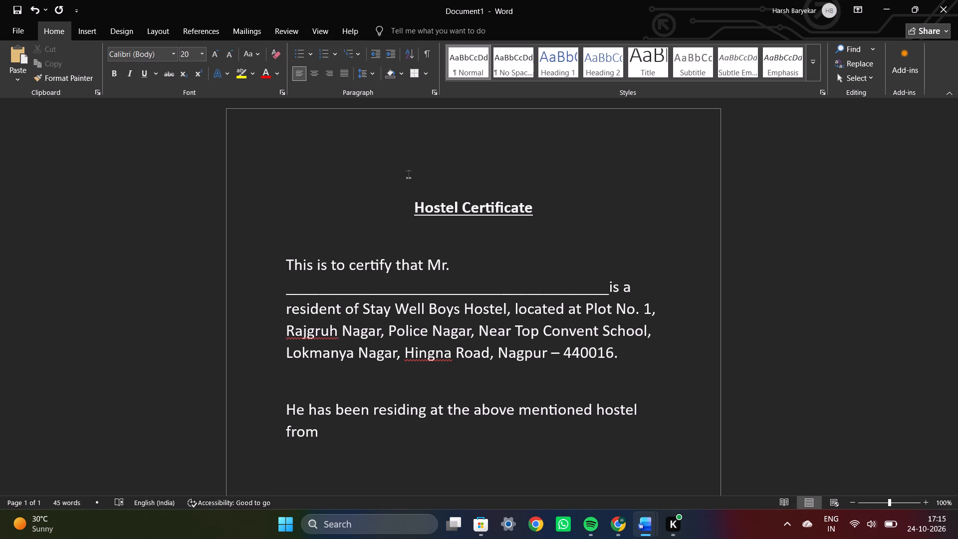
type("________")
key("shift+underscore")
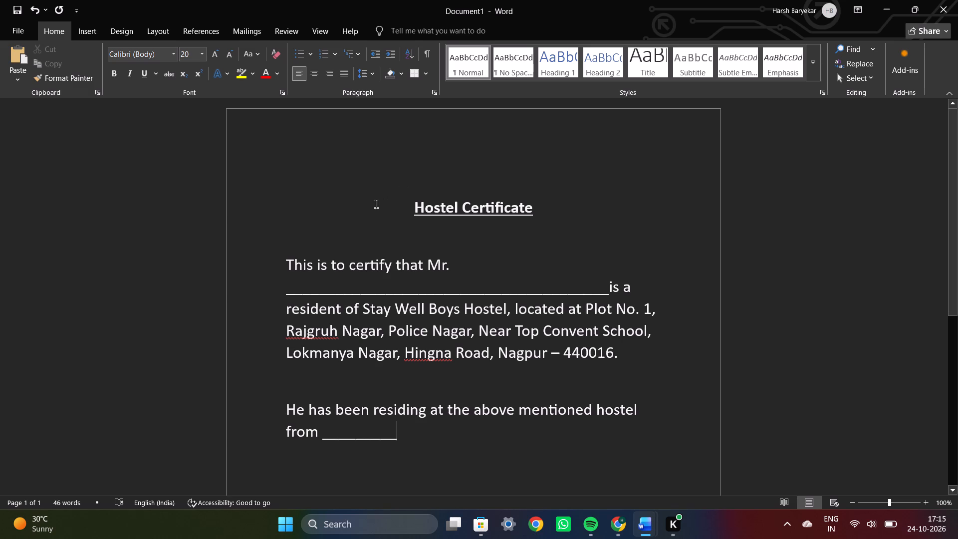
Add "and" followed by a copy of the underscore blank, and end the residence sentence with a period.
left_click_drag(400, 436, 337, 434)
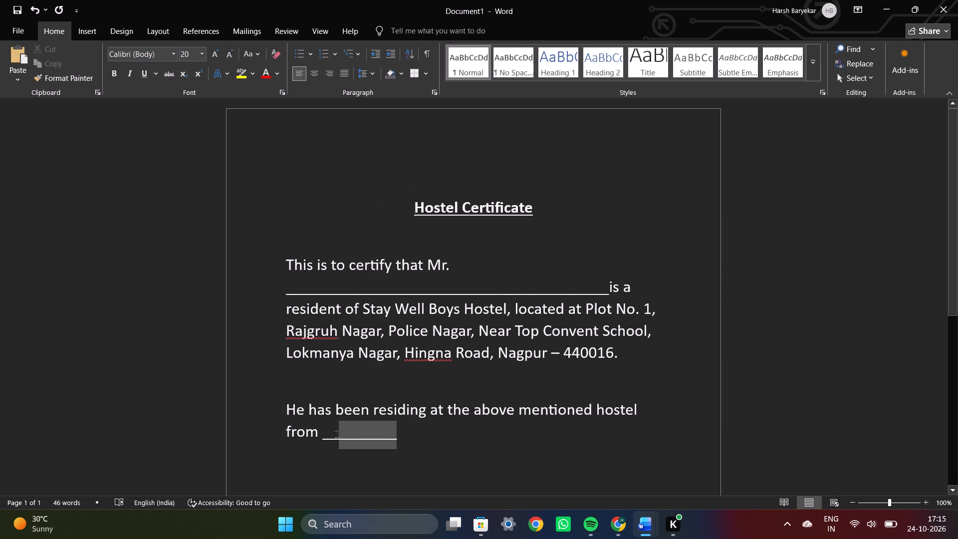
left_click_drag(337, 434, 322, 433)
key("ctrl+c")
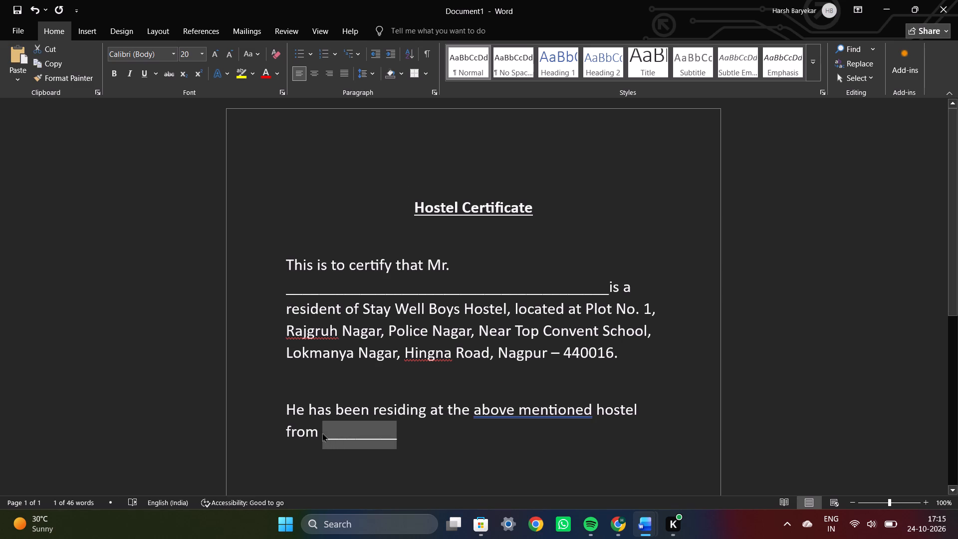
left_click(414, 433)
key("space")
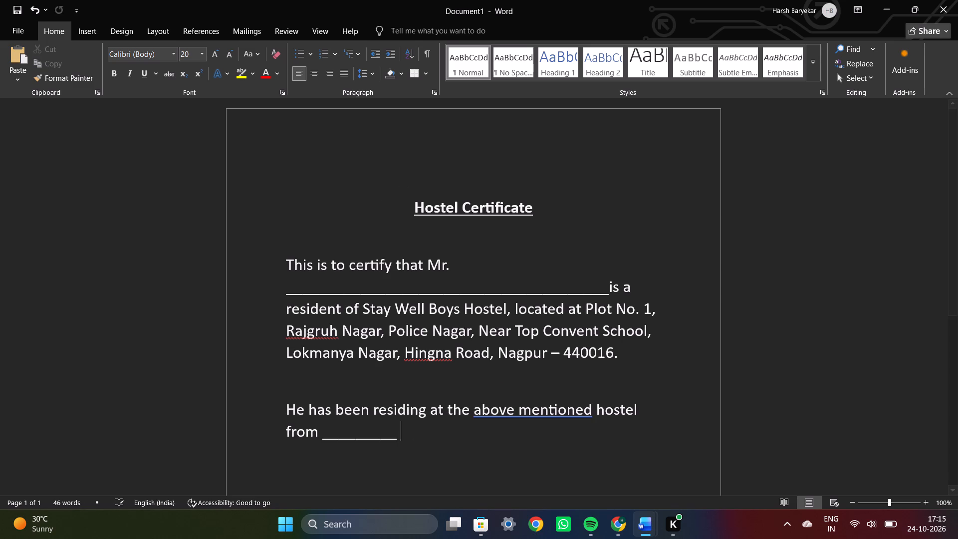
type("and")
key("space")
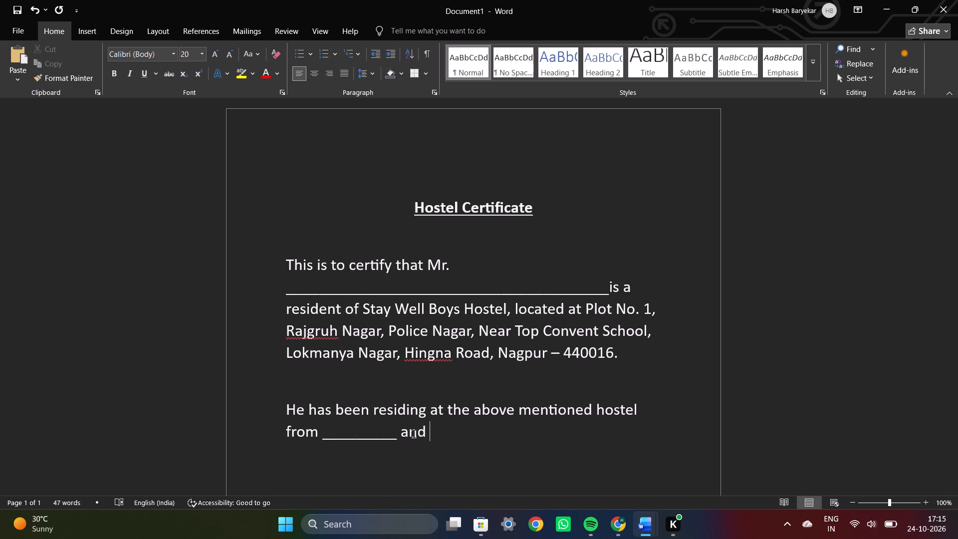
key("ctrl+v")
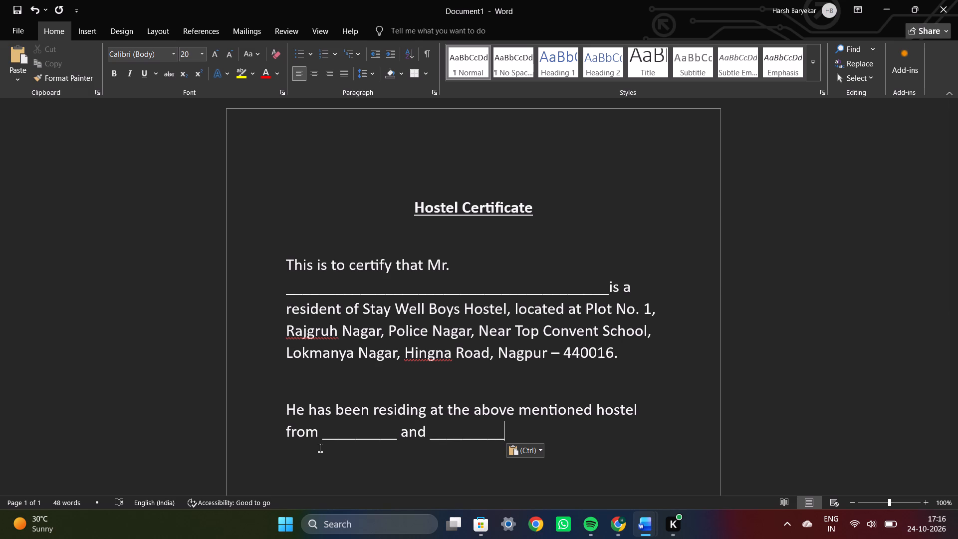
key("d")
key("BackSpace")
key("space")
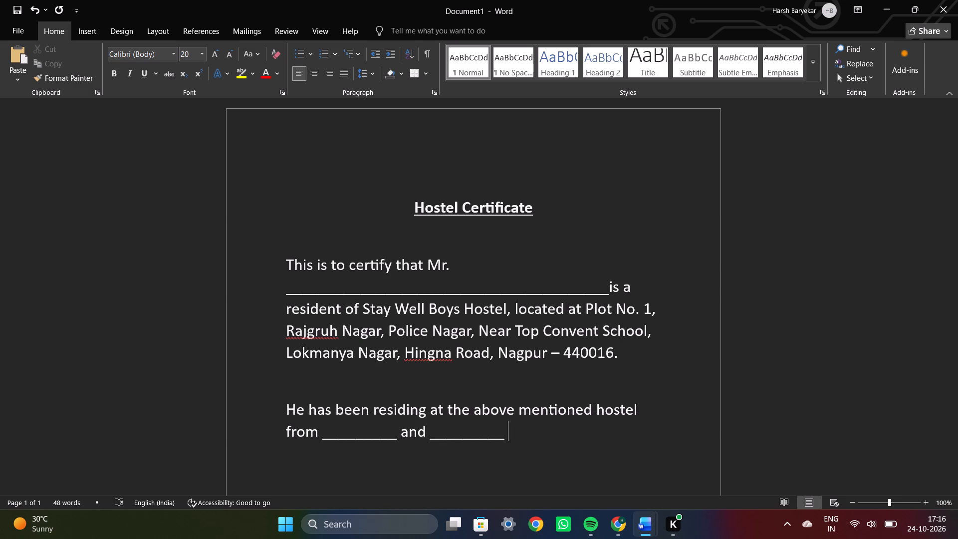
key("BackSpace")
key("period")
Start a new paragraph below the residence sentence with the words "This certificate is".
key("Return")
type("This is certifi")
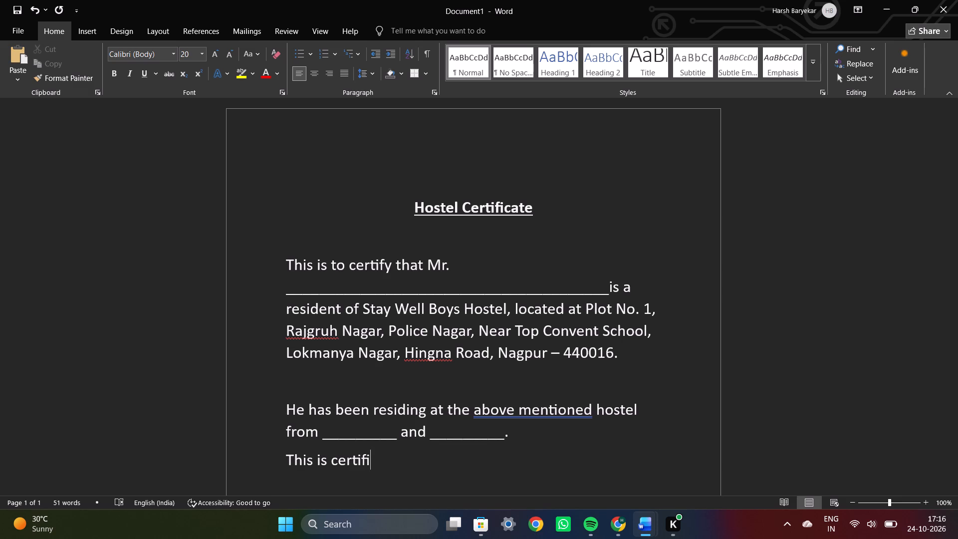
key("BackSpace")
key("BackSpace")
key("BackSpace")
key("BackSpace")
key("BackSpace")
key("BackSpace")
key("BackSpace")
key("BackSpace")
key("BackSpace")
key("BackSpace")
type("certi")
type("fi")
type("cate is")
key("space")
Continue the closing sentence after "This certificate is" with the words "issued upon his request".
type("isue")
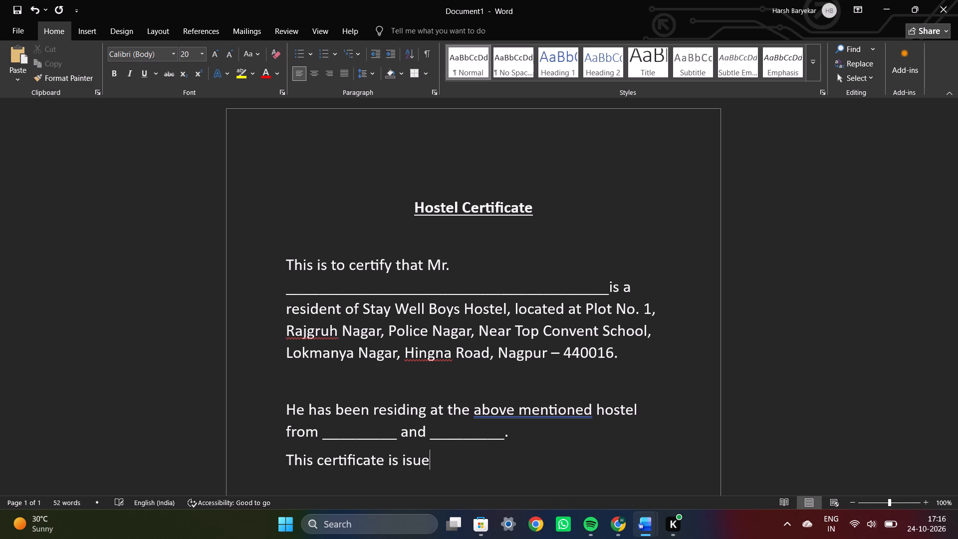
key("BackSpace")
key("BackSpace")
type("sued")
key("space")
type("upon")
key("space")
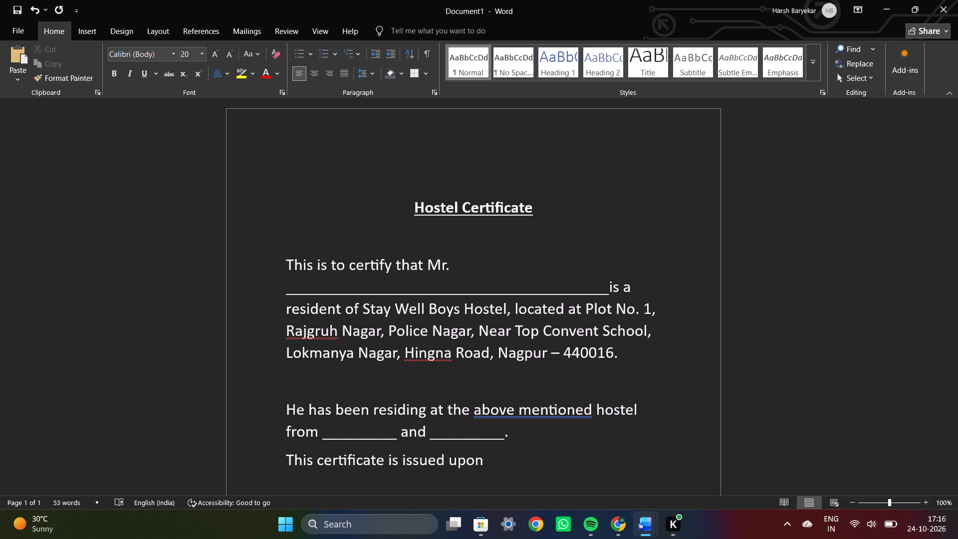
type("his")
key("space")
type("re")
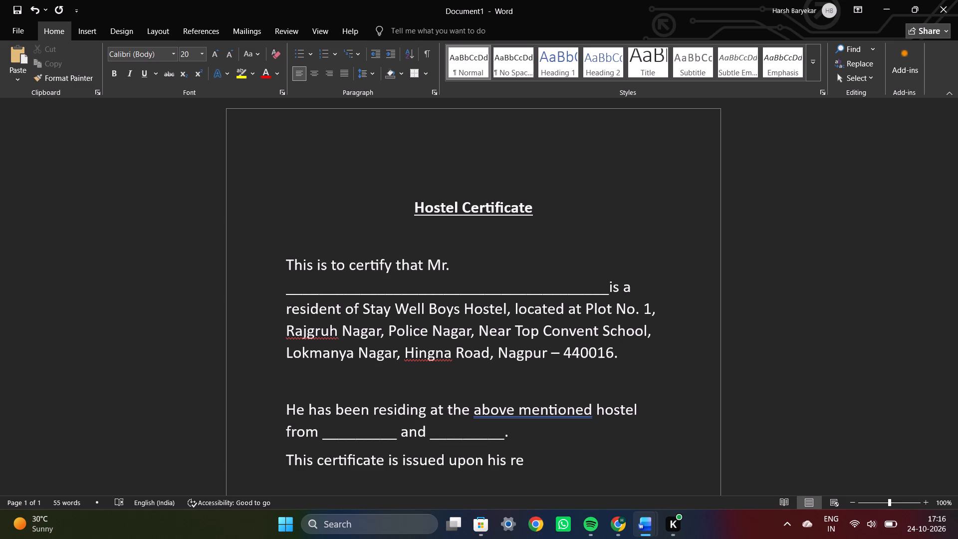
type("quest")
key("space")
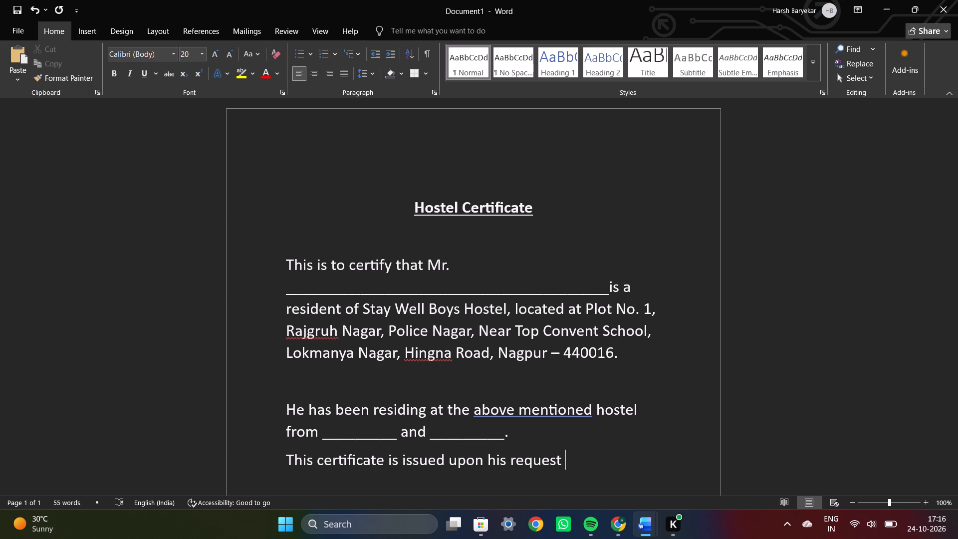
Extend the certificate sentence with the words "as proof of his residential address".
type("as")
key("space")
type("proof")
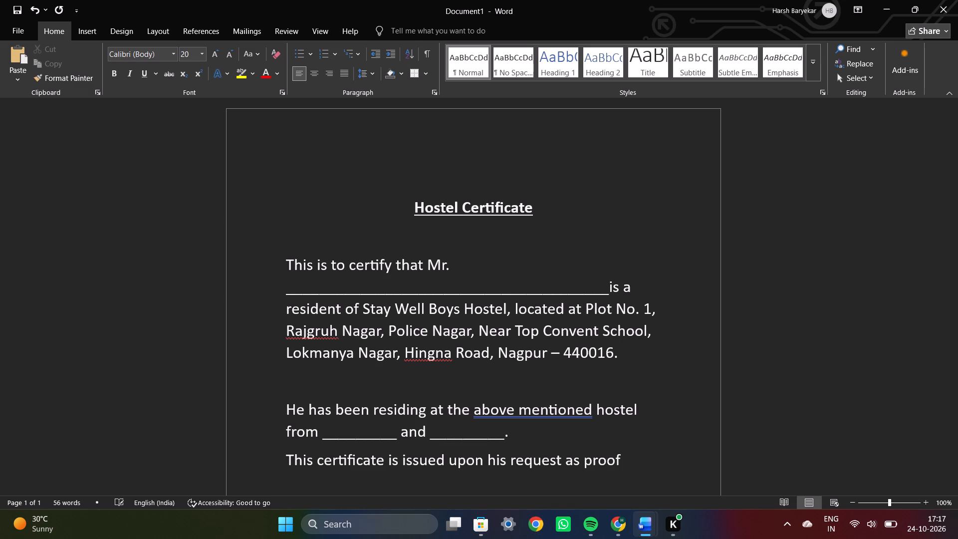
key("space")
type("of hid")
key("space")
key("BackSpace")
key("BackSpace")
type("s")
key("space")
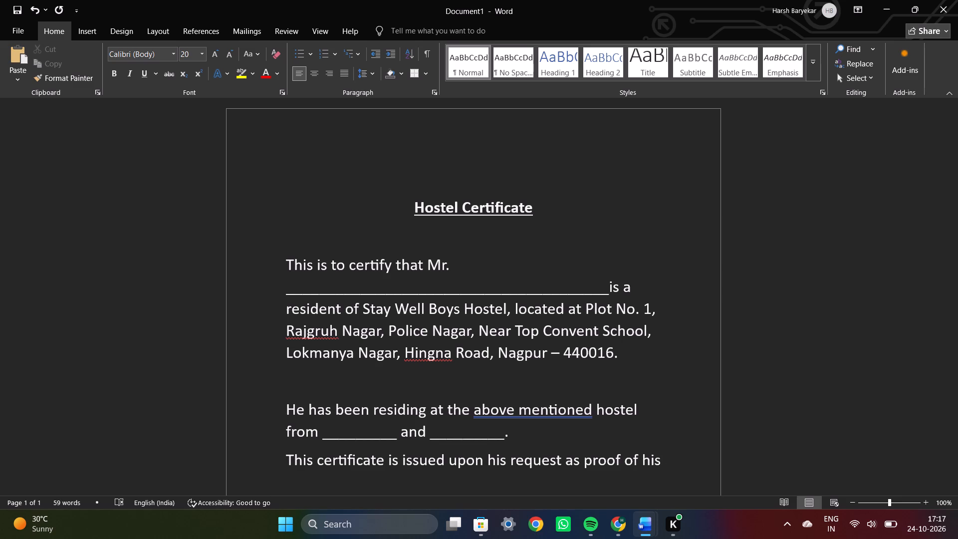
type("residential")
key("space")
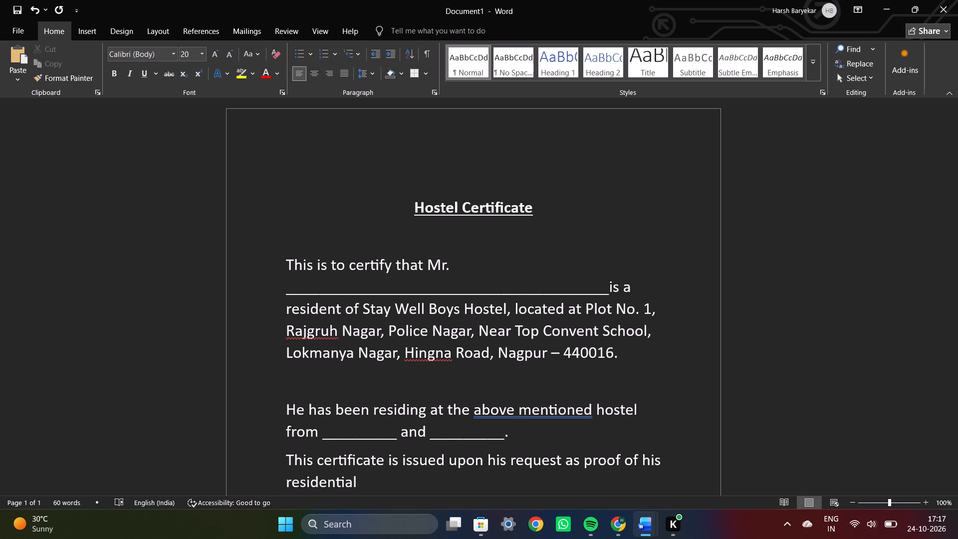
type("address")
key("space")
Finish the certificate sentence with "for official purposes" and a period.
type("for")
key("space")
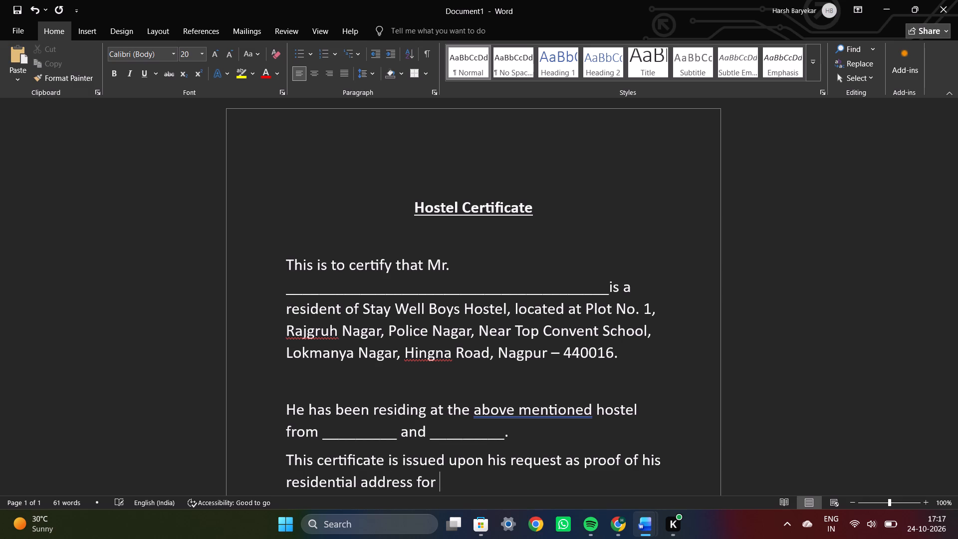
type("official")
key("space")
type("pe")
type("rap")
key("BackSpace")
key("BackSpace")
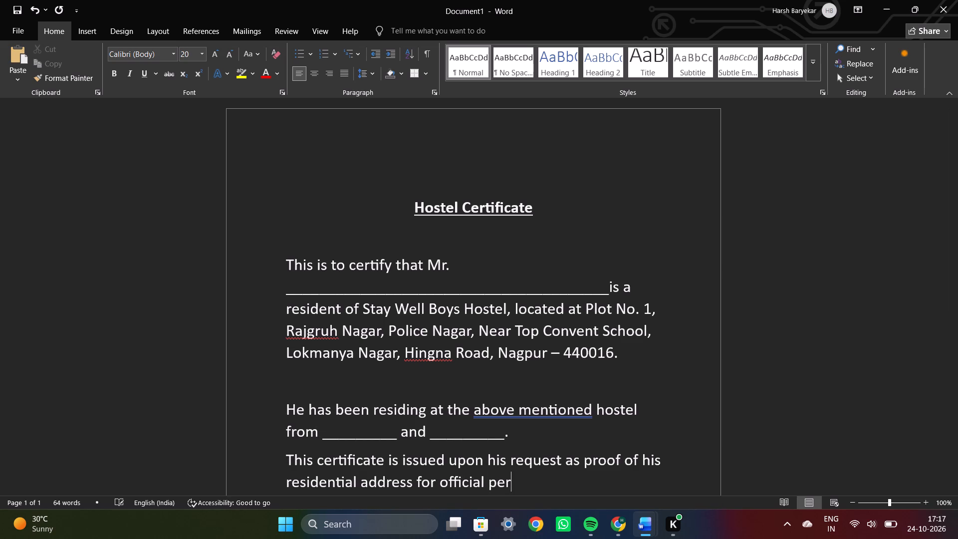
key("BackSpace")
key("BackSpace")
type("urpppos")
key("BackSpace")
key("BackSpace")
key("BackSpace")
key("BackSpace")
type("ps")
key("BackSpace")
key("BackSpace")
type("osed")
key("BackSpace")
key("s")
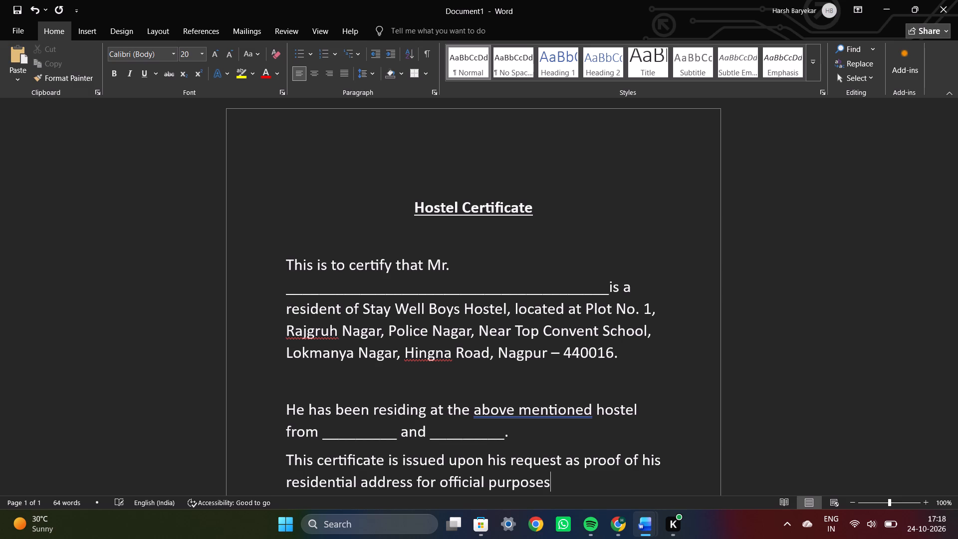
type(".")
key("space")
Leave a blank line below the purpose sentence and begin a new paragraph with "We confirm that".
key("Return")
key("Return")
type("We")
key("space")
type("can")
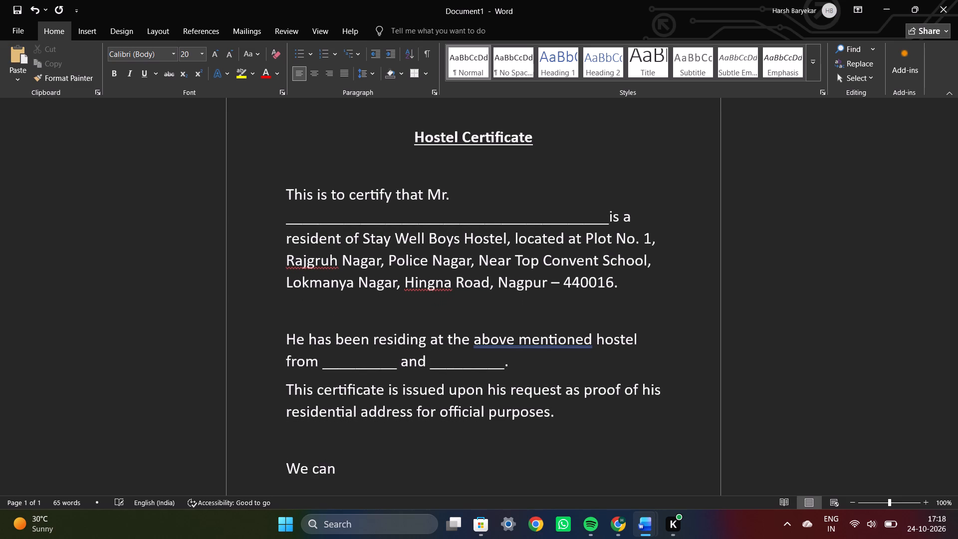
key("space")
key("BackSpace")
key("BackSpace")
key("BackSpace")
key("o")
type("nfirm that")
key("space")
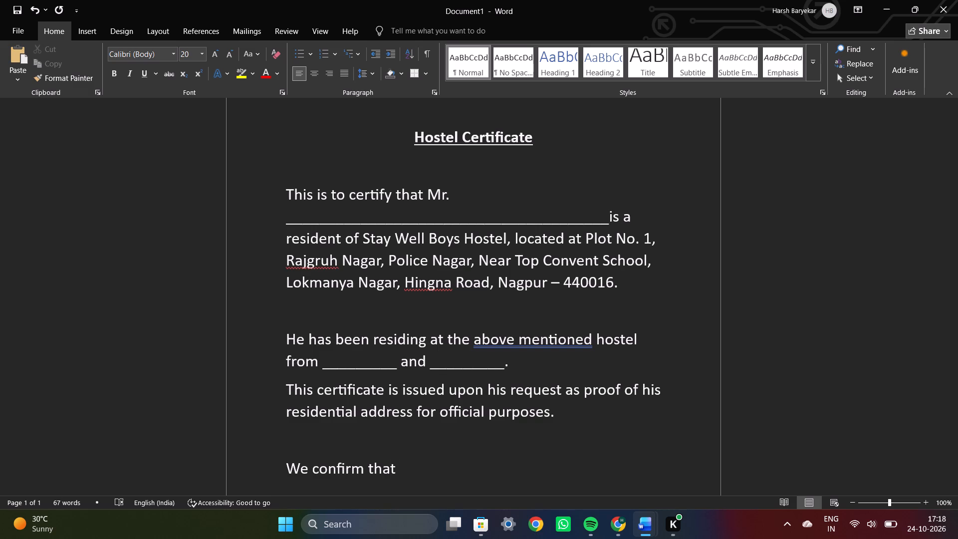
Continue the confirmation sentence with "the above information is true and correct".
type("the aboe")
key("BackSpace")
type("ve")
key("space")
type("information")
key("space")
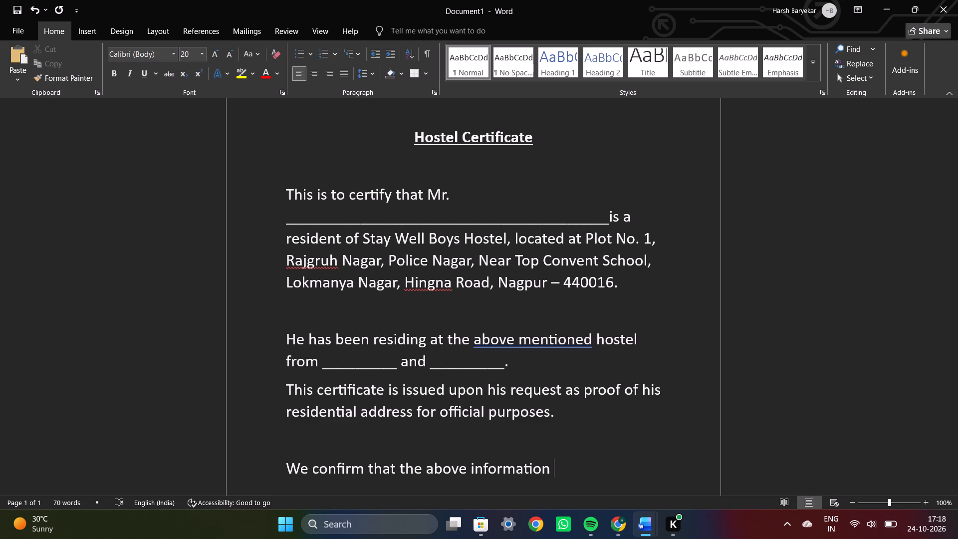
type("is true")
key("space")
type("ans")
key("BackSpace")
type("d correct")
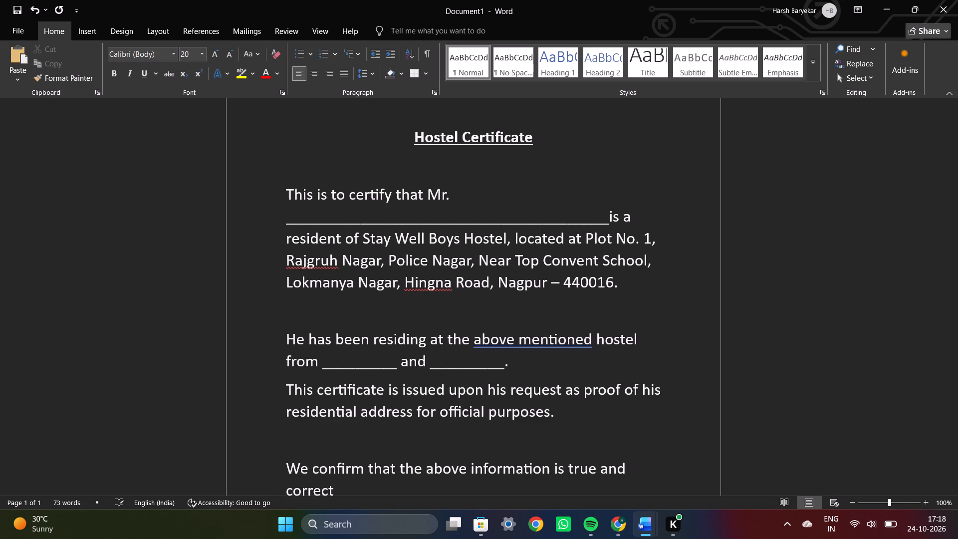
Finish the confirmation sentence with "to the best of our knowledge" and a period.
key("space")
type("to the best")
key("space")
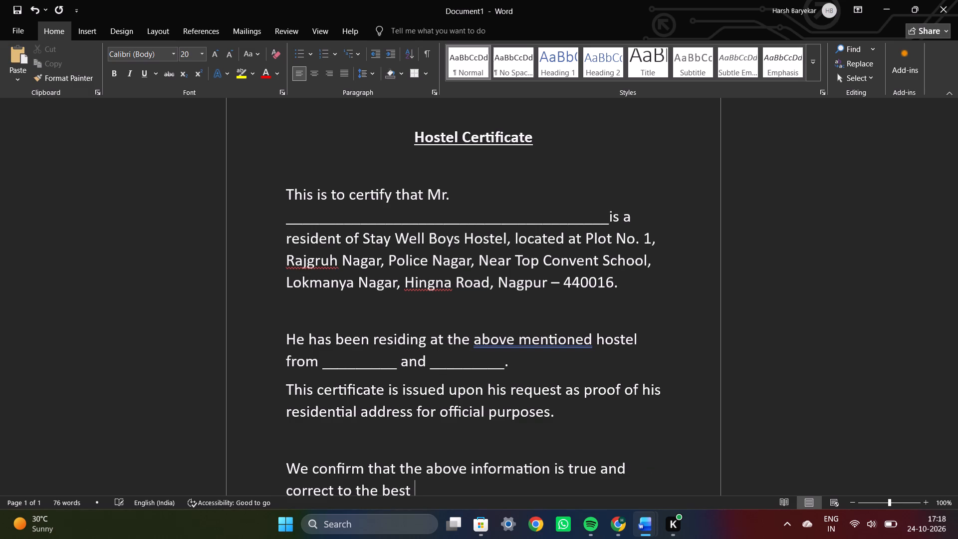
type("of ou")
key("space")
key("BackSpace")
type("r knowledge")
key("period")
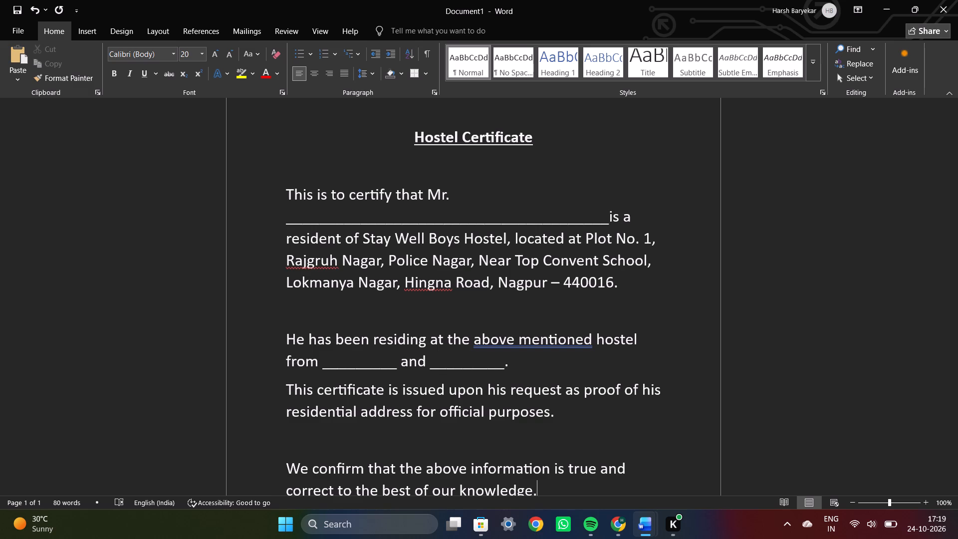
Insert a blank line between the residence sentence and the paragraph starting "This certificate is issued".
scroll(623, 341, "down", 2)
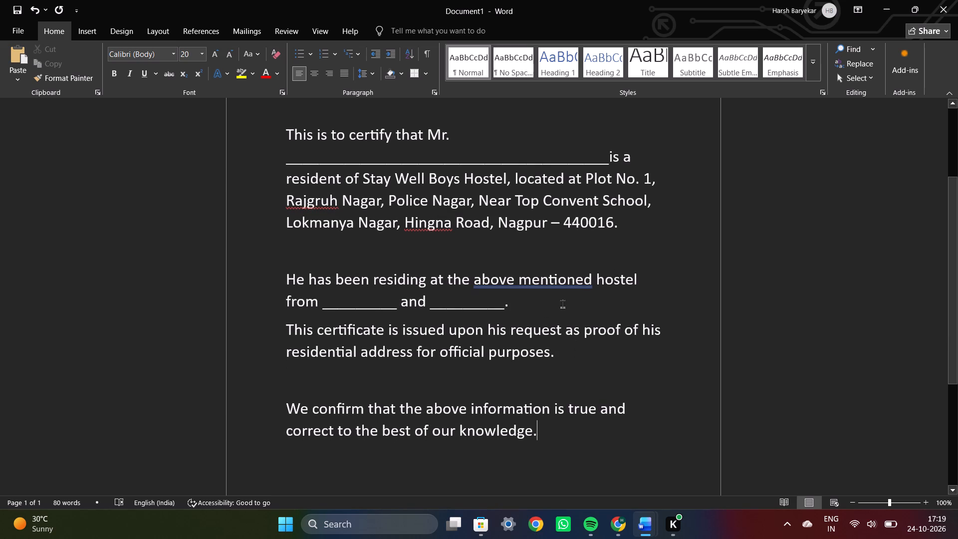
left_click(562, 303)
key("Return")
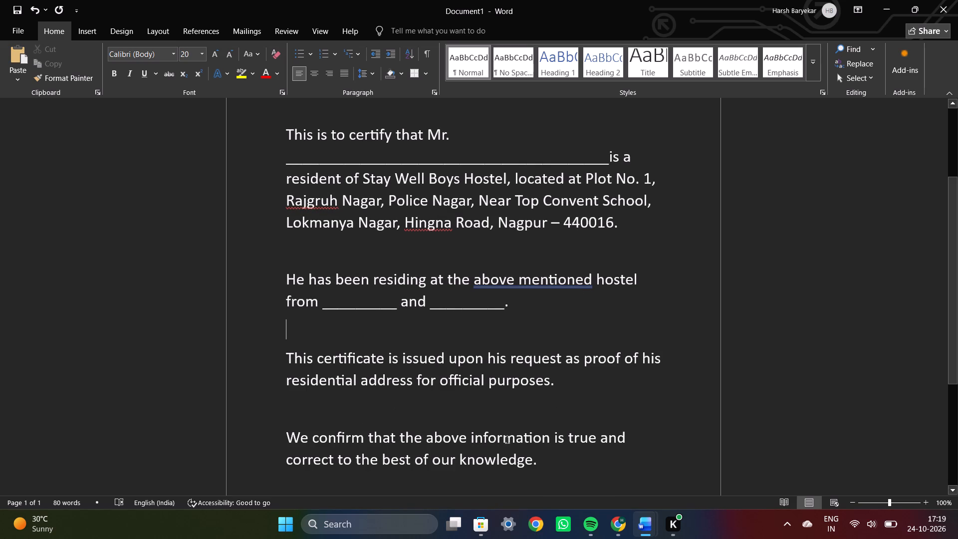
Remove the blank line between the official purposes sentence and the "We confirm" paragraph.
left_click(316, 406)
key("BackSpace")
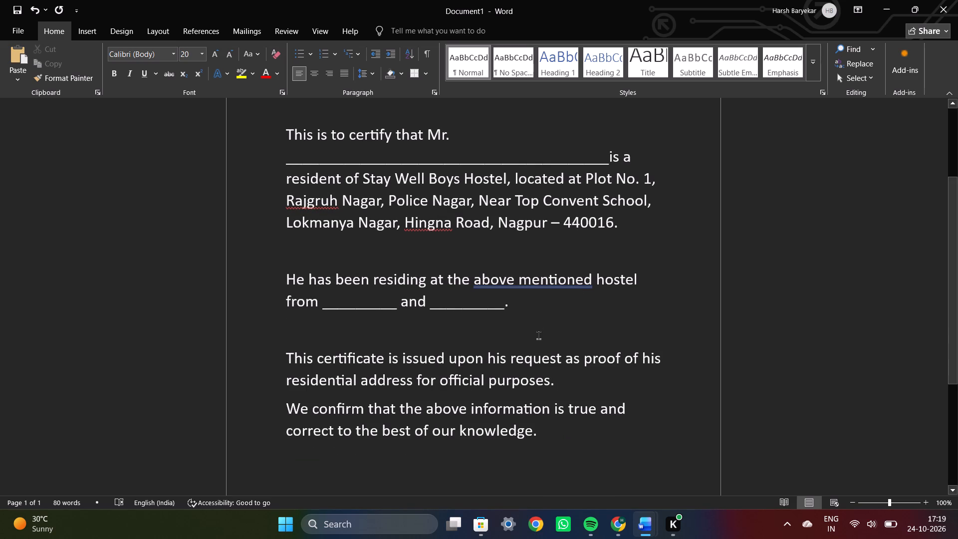
scroll(555, 408, "up", 4)
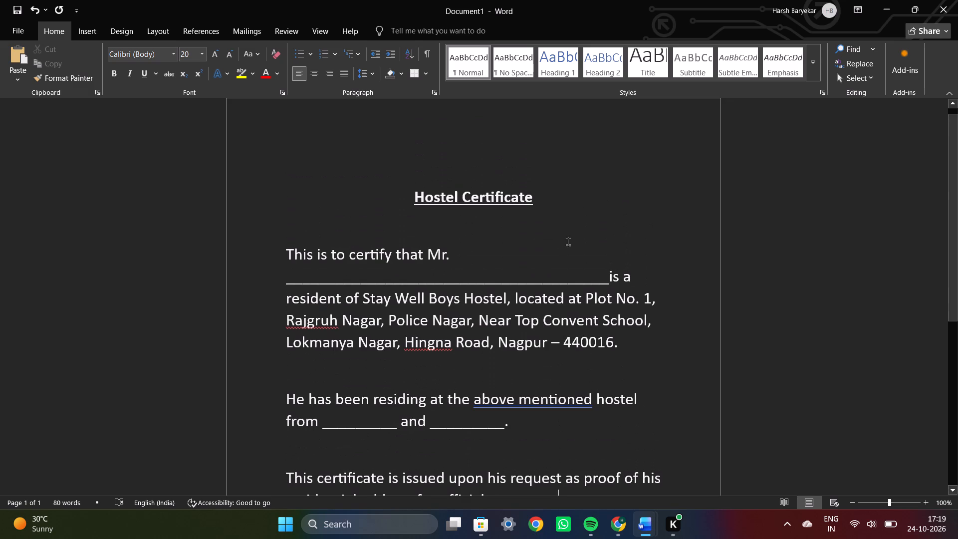
Reduce the font size of all body paragraphs below the Hostel Certificate heading to 18.
scroll(348, 242, "down", 2)
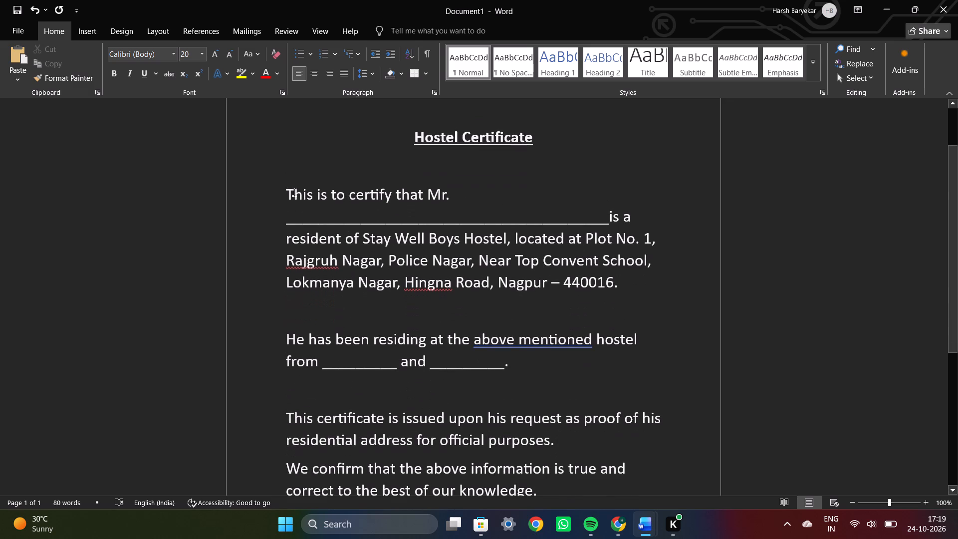
left_click_drag(286, 190, 577, 402)
scroll(623, 438, "down", 3)
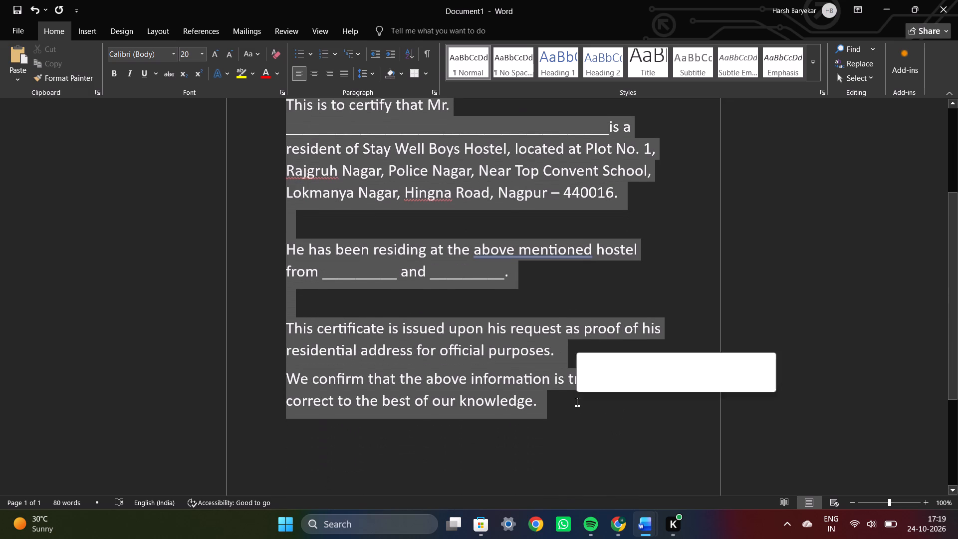
left_click(231, 54)
scroll(339, 244, "up", 3)
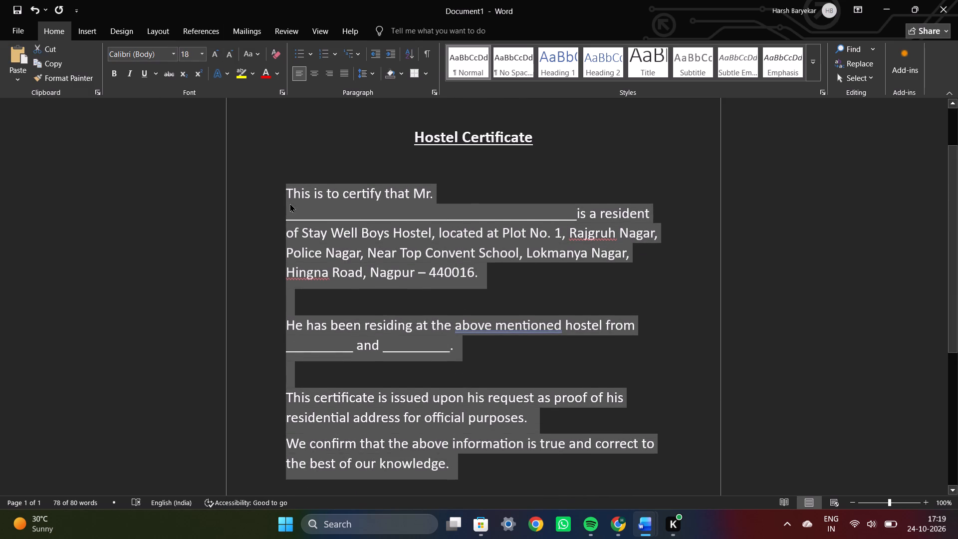
Shorten the name blank before "is a resident" until it fits on the same line as "This is to certify that Mr.".
left_click(576, 209)
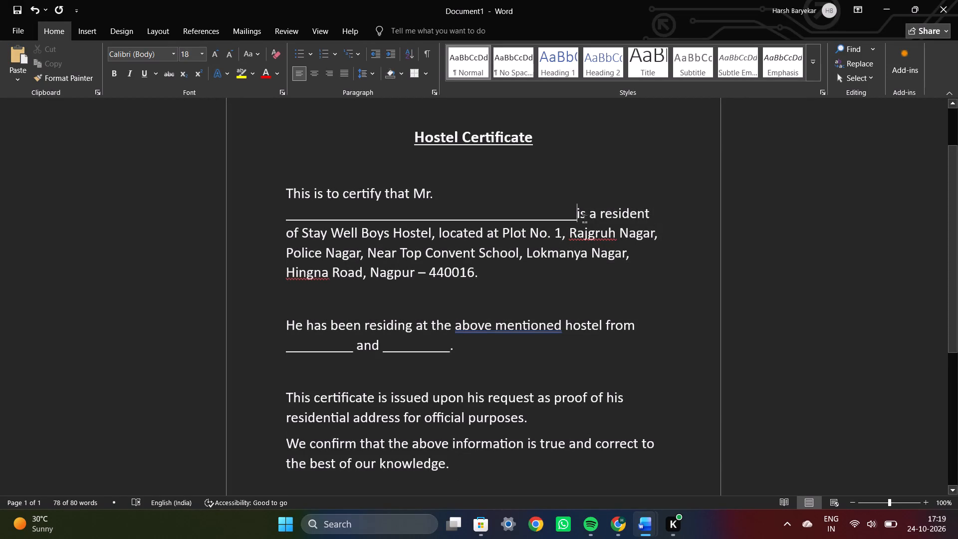
key("BackSpace")
key("BackSpace")
key("BackSpace")
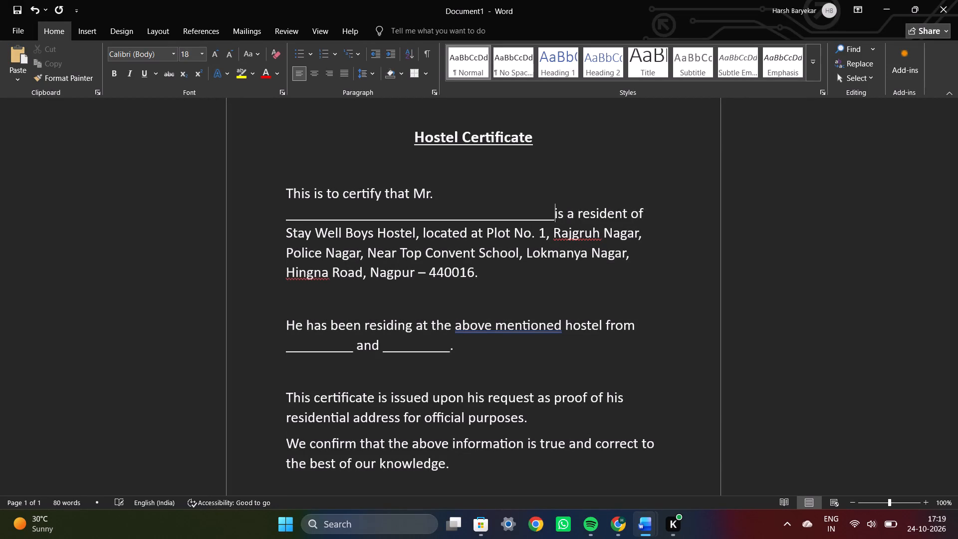
key("BackSpace")
key("BackSpace")
key("BackSpace")
key("BackSpace")
key("BackSpace")
key("BackSpace")
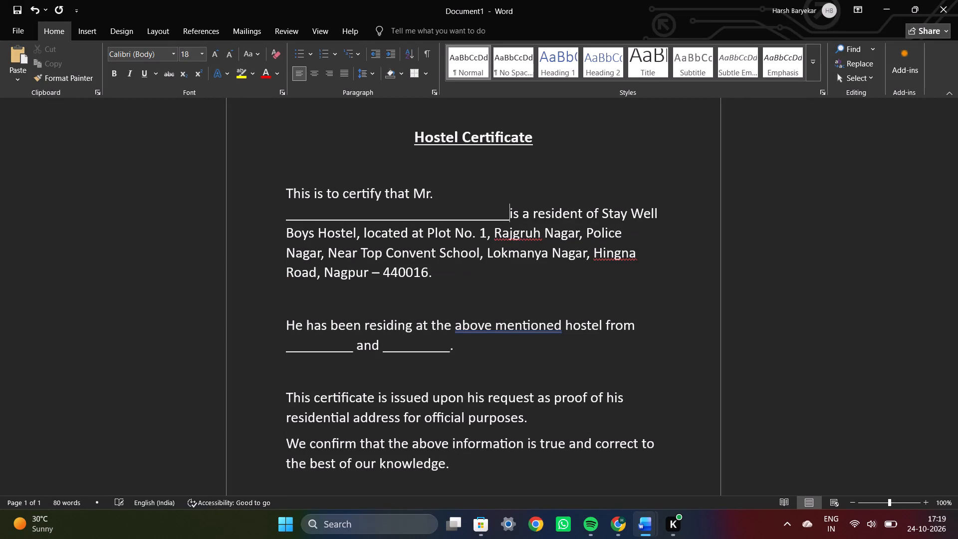
key("BackSpace")
key("BackSpace")
key("BackSpace")
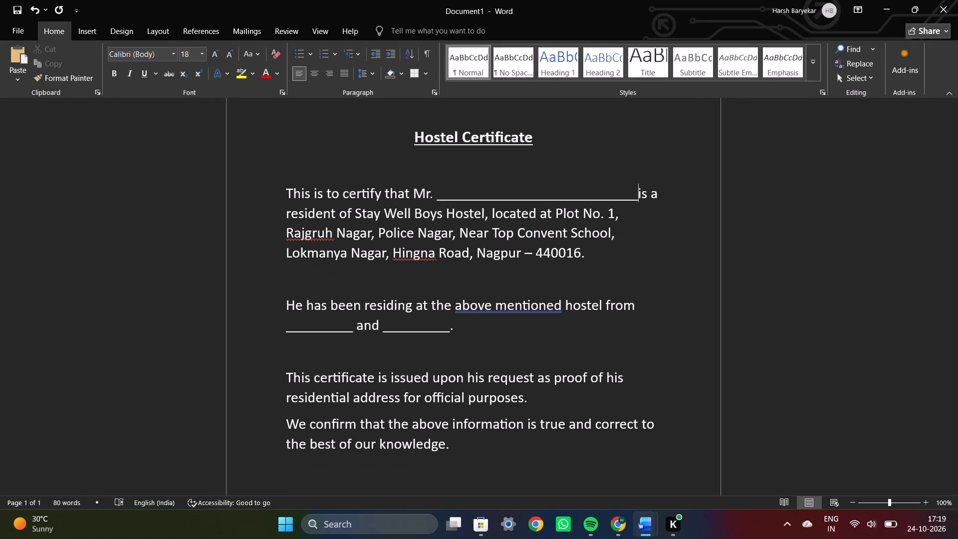
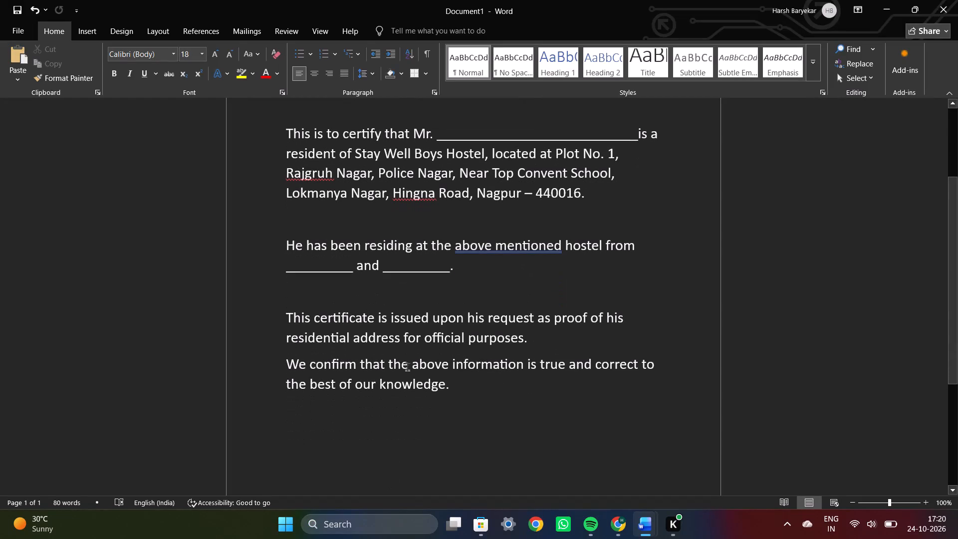
Leave six blank lines below the "We confirm" paragraph as space for a signature.
left_click(424, 292)
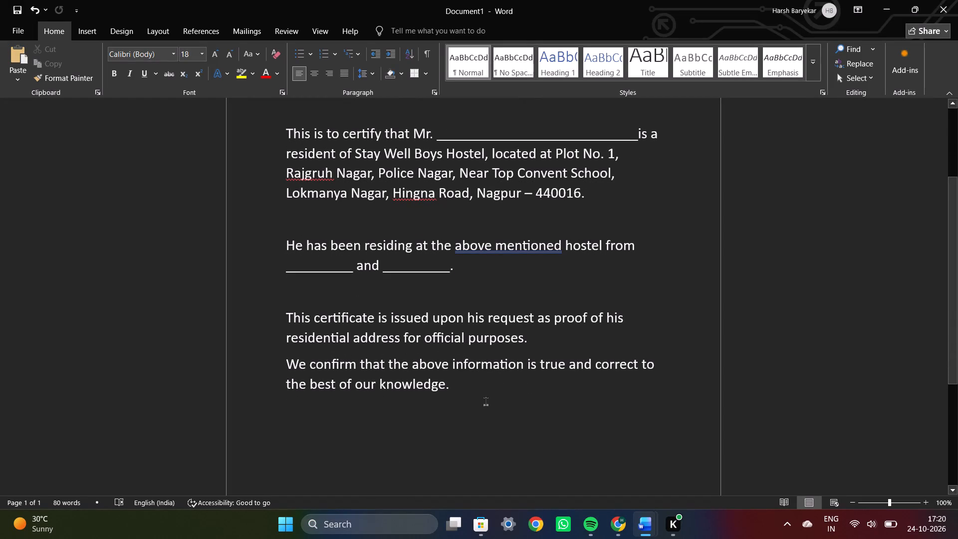
left_click(484, 399)
key("Return")
key("Return")
key("Return")
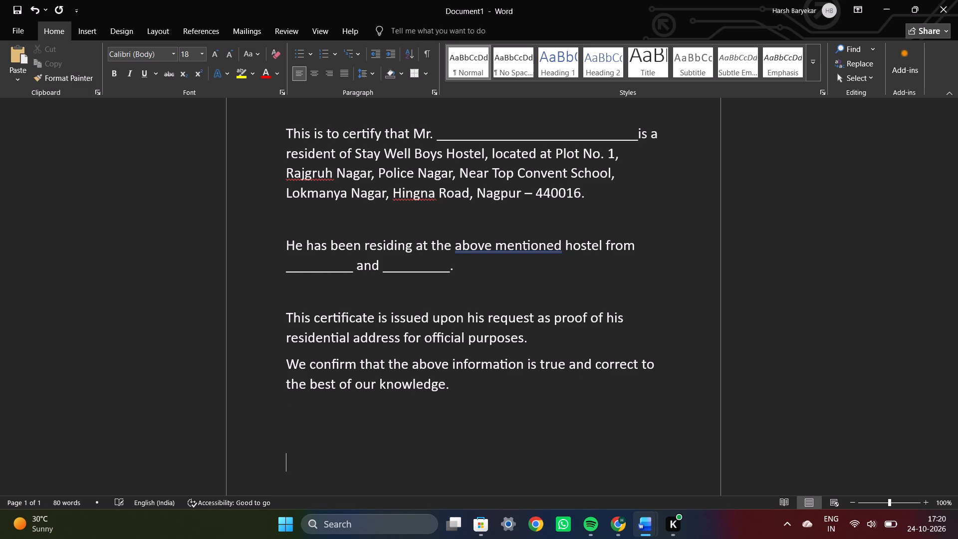
key("Return")
key("Return")
key("Return")
key("Return")
key("Return")
key("Return")
key("BackSpace")
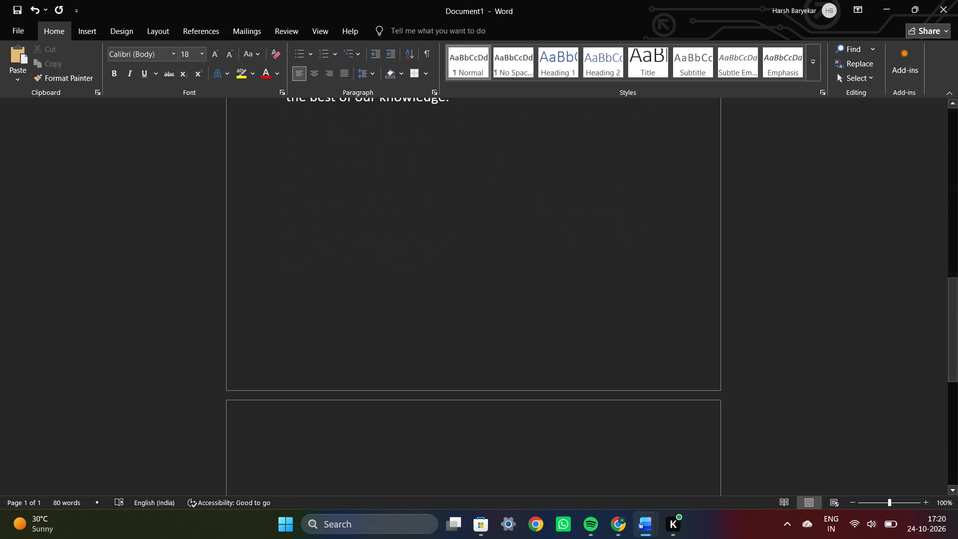
key("BackSpace")
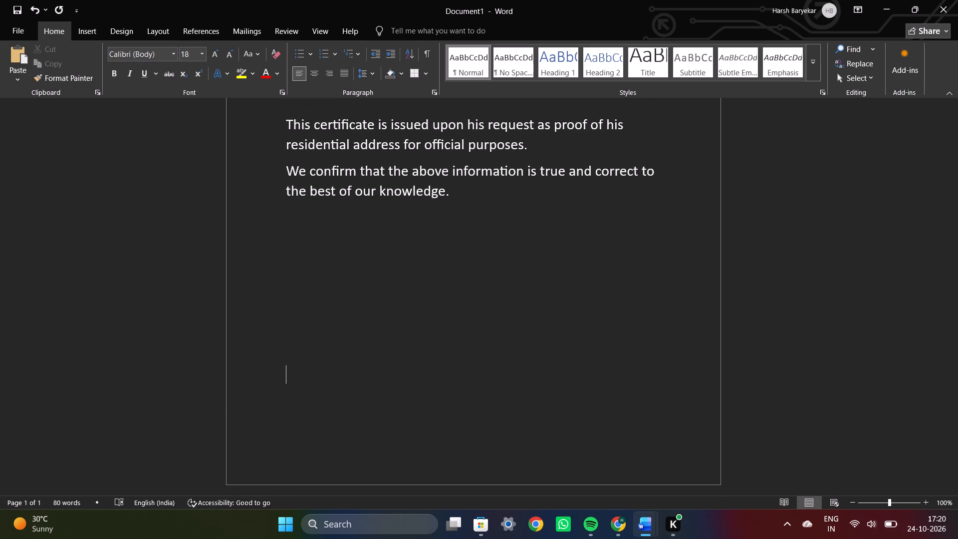
Write the signature line "Authorized Signatory / Hostel Rector" below the blank space.
type("Au")
type("tho")
type("rized")
key("space")
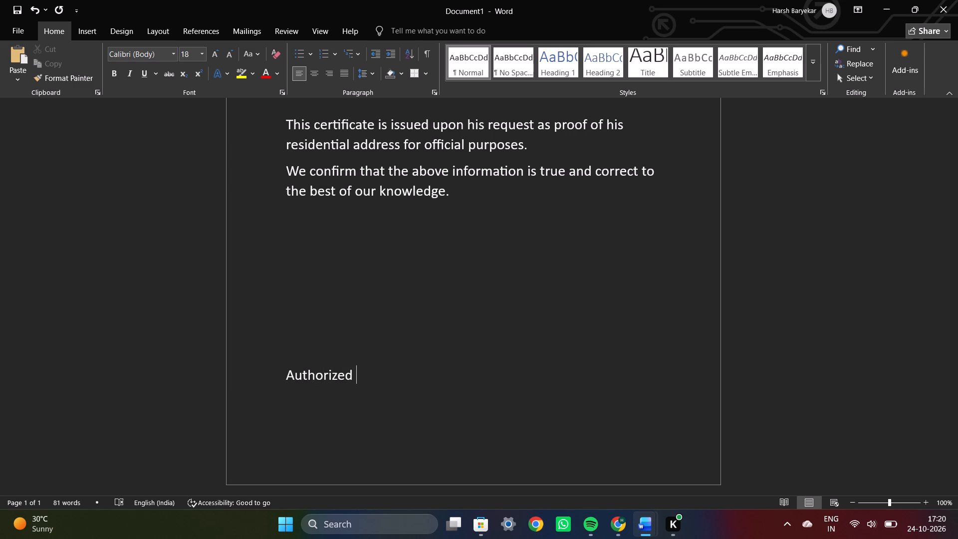
type("Signa")
type("tory")
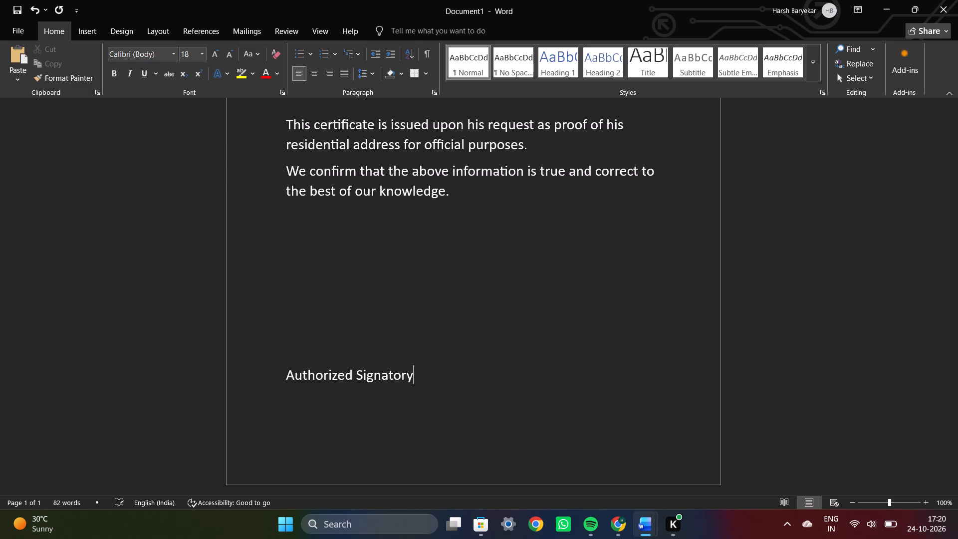
key("space")
type("/")
key("space")
type("Hostel")
key("space")
type("Rectoe")
key("BackSpace")
type("r")
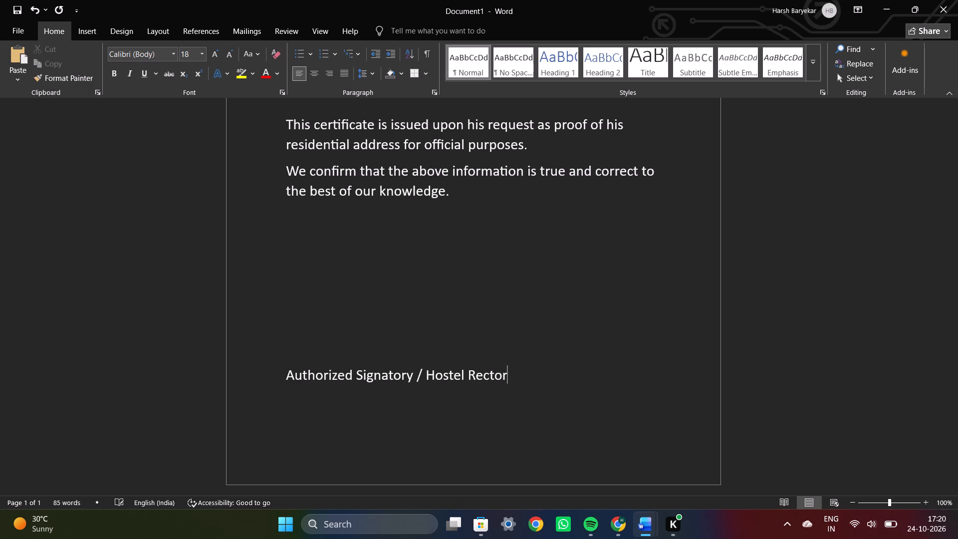
key("space")
left_click_drag(527, 374, 357, 384)
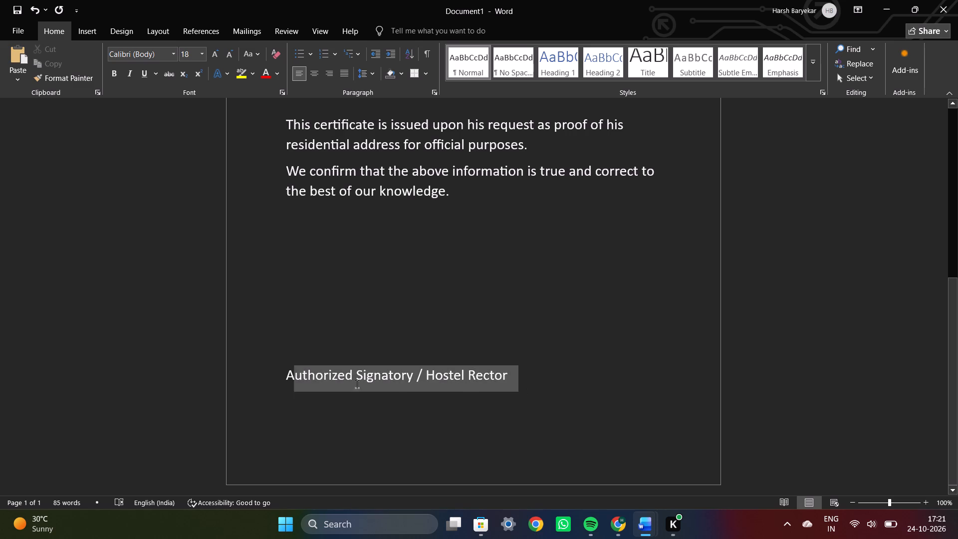
left_click_drag(357, 384, 554, 392)
left_click(554, 392)
Add "(Official Seal)" on a new line directly under the signature line.
key("Return")
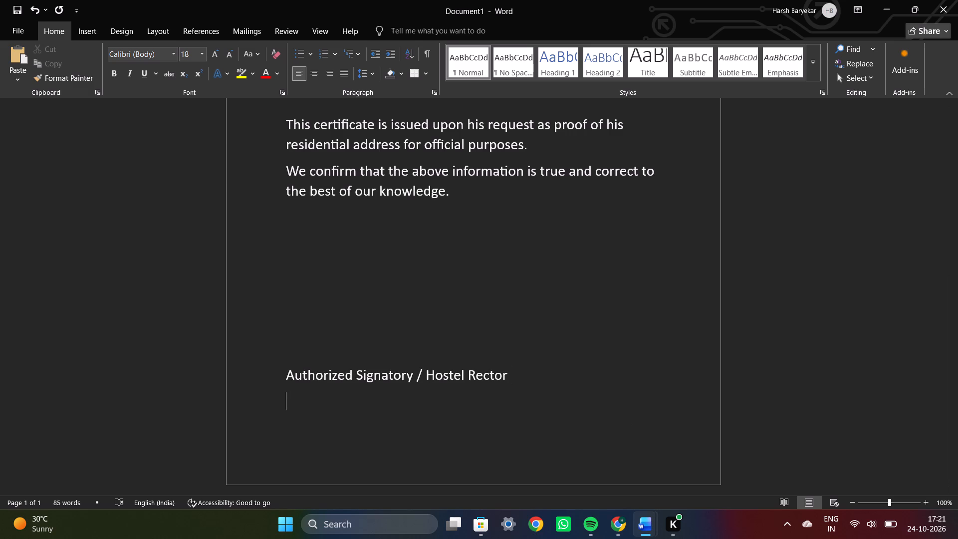
key("shift+parenleft")
key("shift+o")
type("ffice")
key("BackSpace")
type("ial")
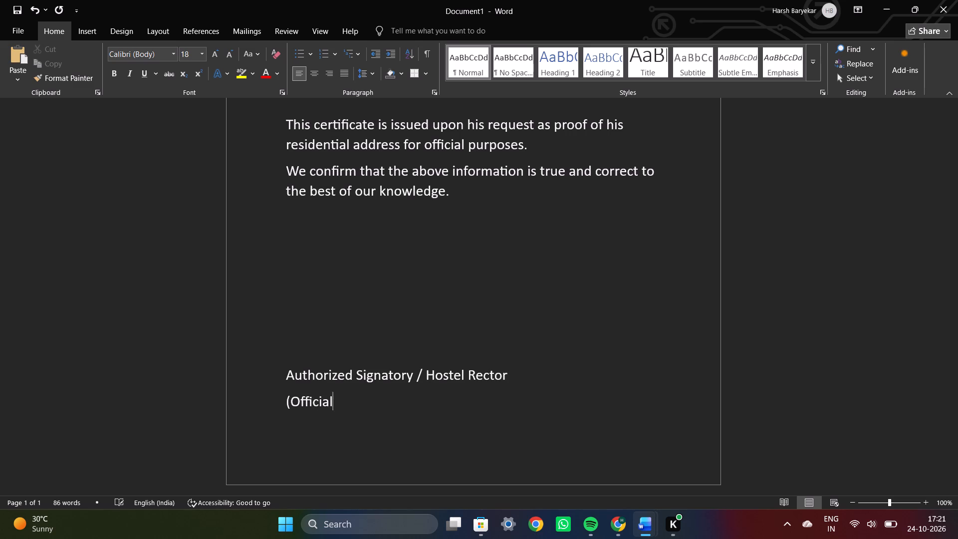
key("space")
type("Seal")
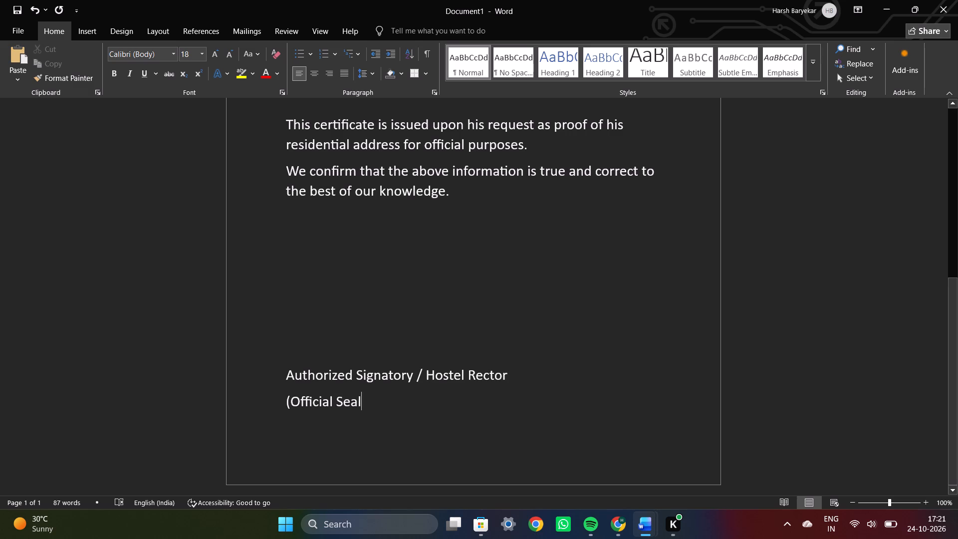
key("shift+parenright")
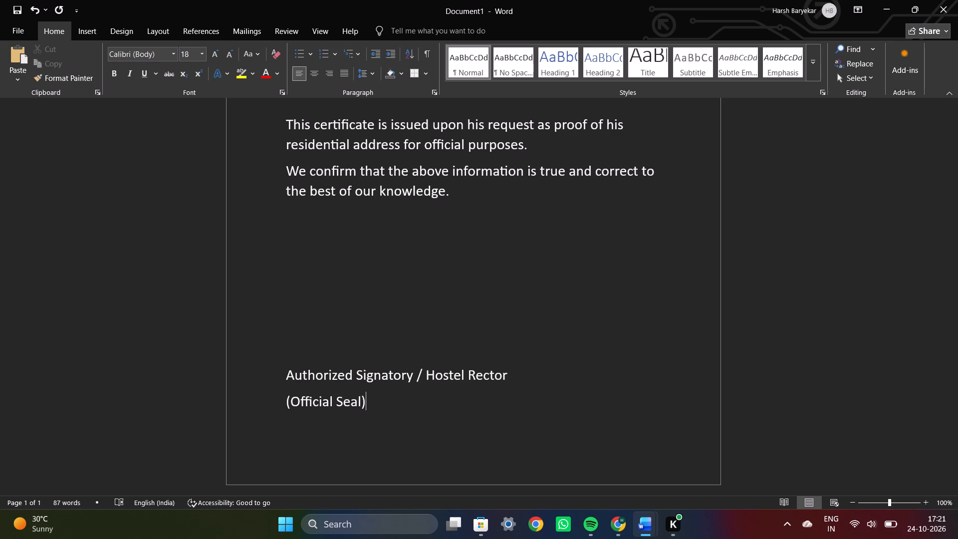
Make the hostel name "Stay Well Boys Hostel" bold in the first body paragraph.
scroll(431, 345, "up", 7)
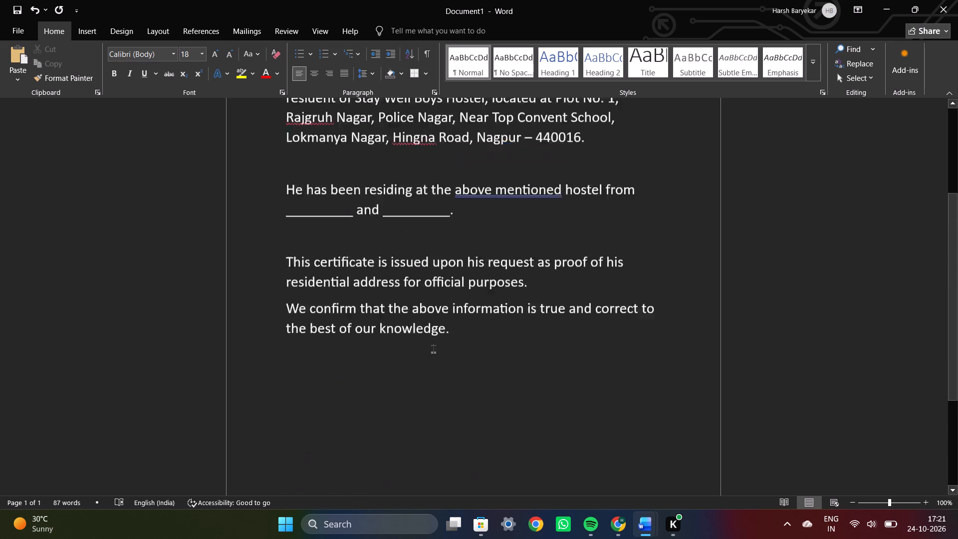
scroll(434, 349, "up", 5)
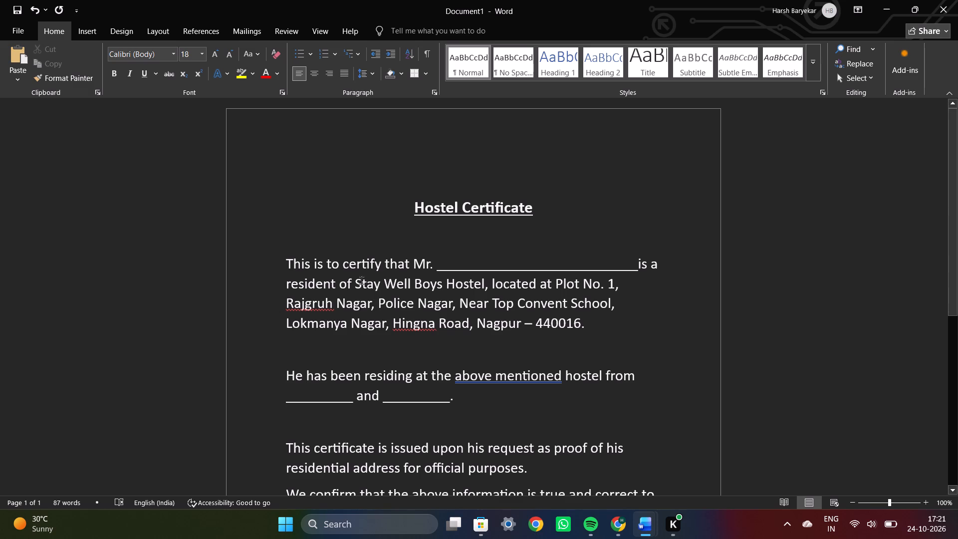
left_click_drag(357, 279, 475, 279)
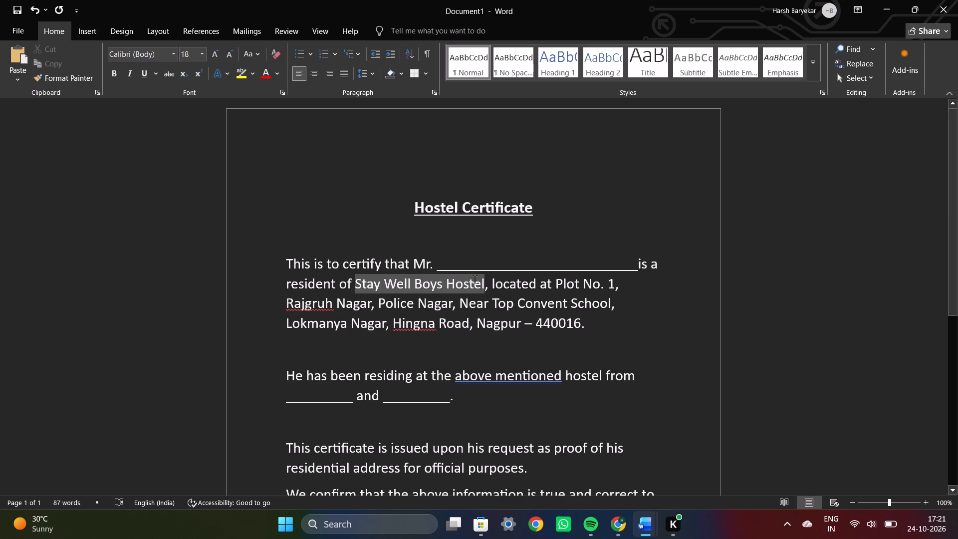
left_click_drag(475, 279, 475, 279)
left_click(489, 256)
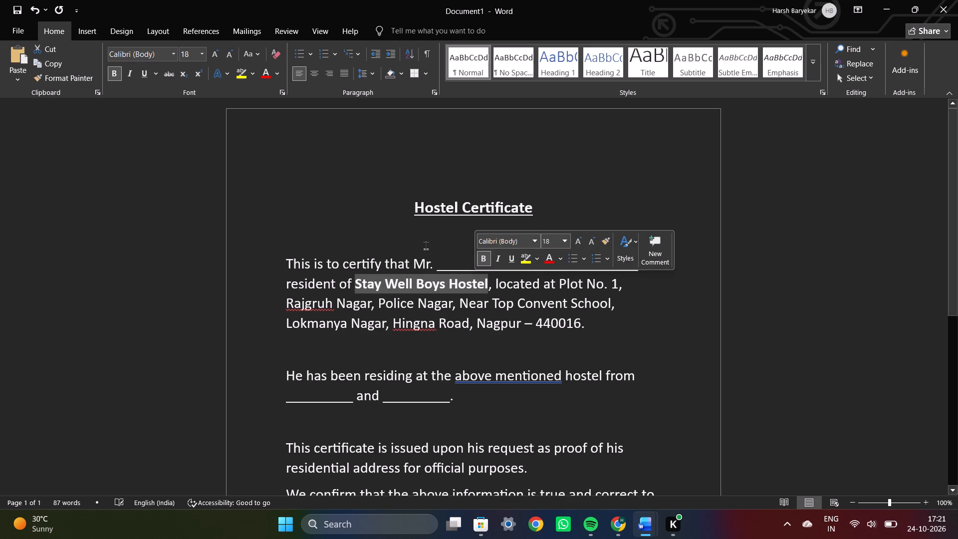
left_click(426, 239)
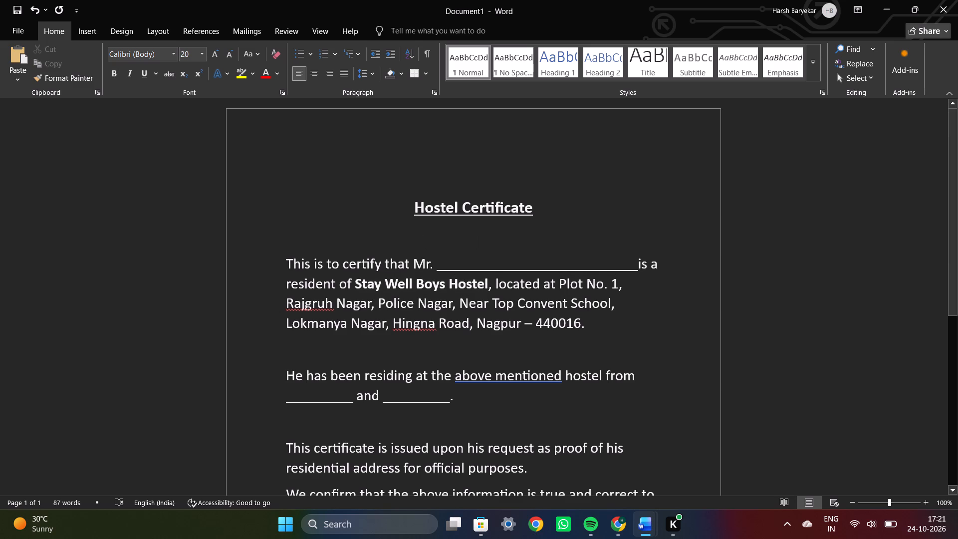
Review the certificate's layout from the space above the Hostel Certificate heading down to the signature and seal lines.
scroll(445, 226, "down", 14)
scroll(446, 241, "up", 18)
scroll(447, 232, "down", 13)
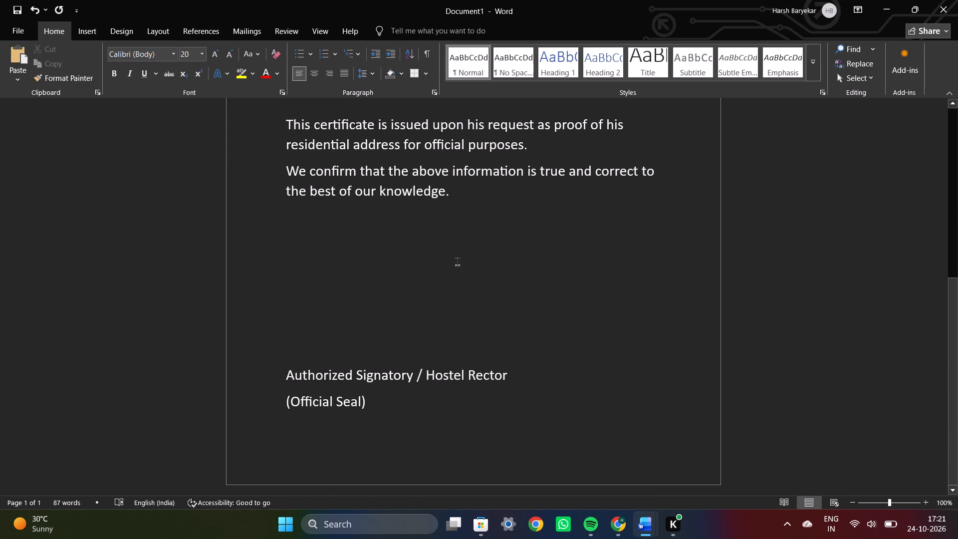
scroll(457, 261, "up", 9)
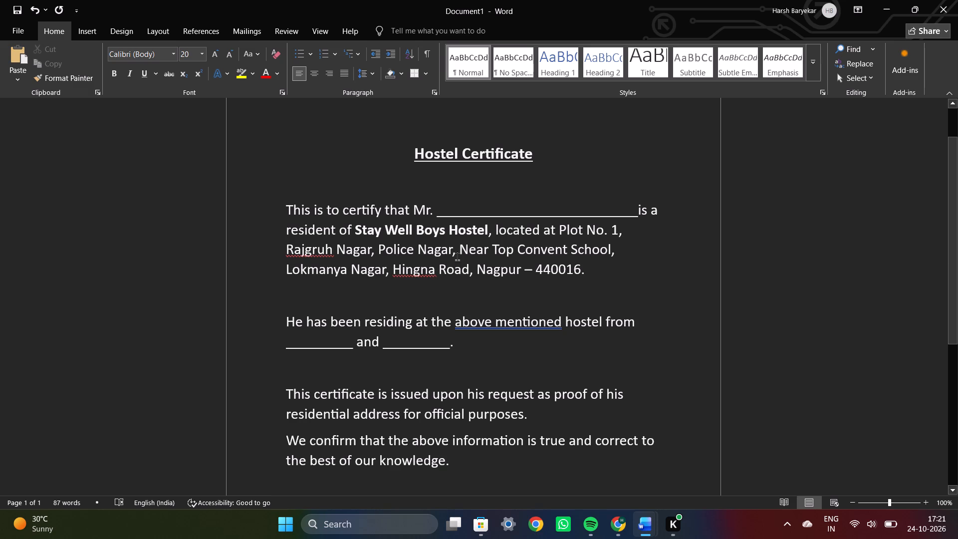
scroll(410, 153, "up", 3)
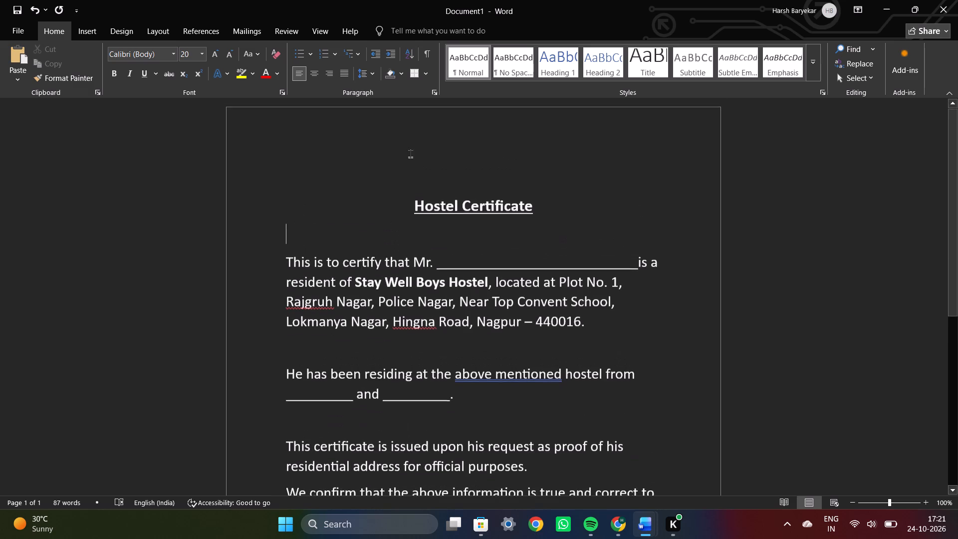
left_click(416, 176)
left_click(439, 146)
left_click(461, 135)
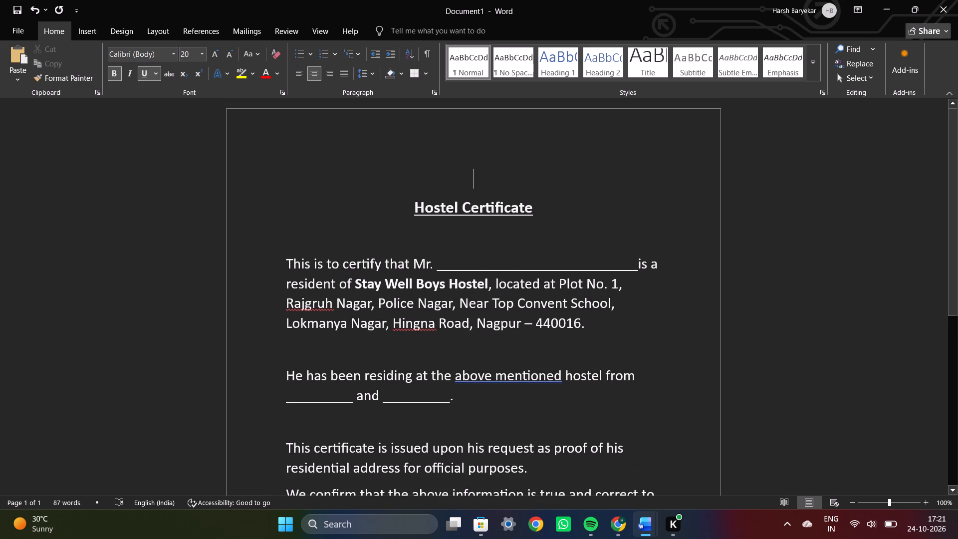
left_click(413, 199)
scroll(437, 170, "down", 13)
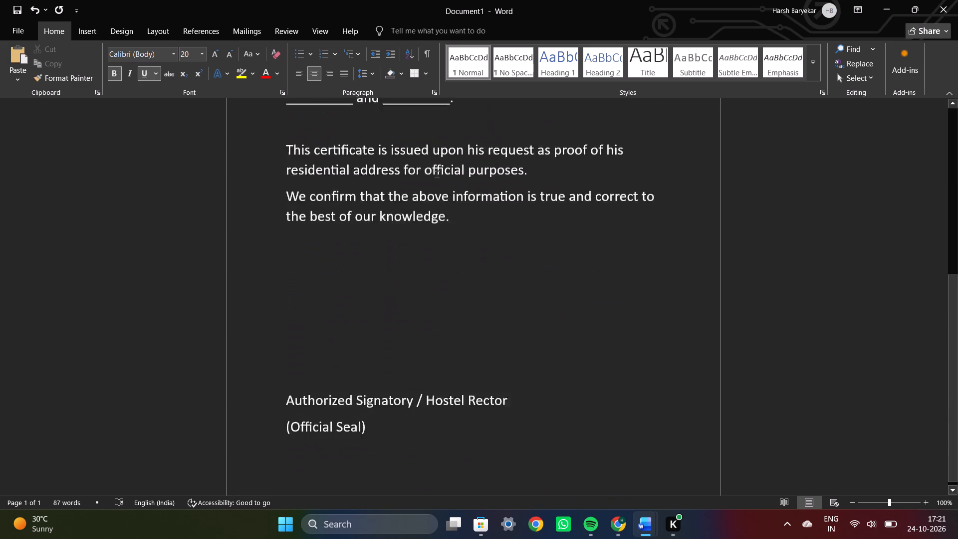
scroll(437, 174, "up", 11)
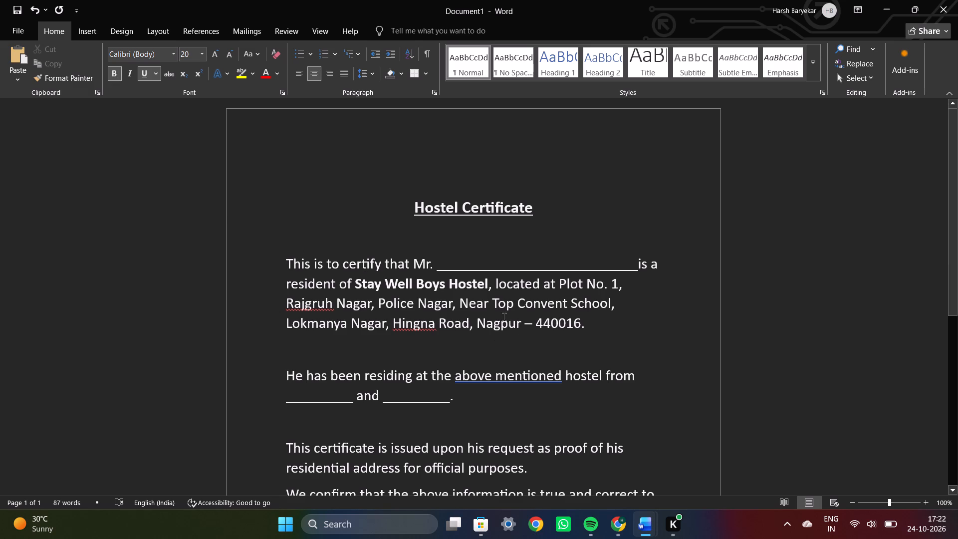
scroll(488, 303, "down", 3)
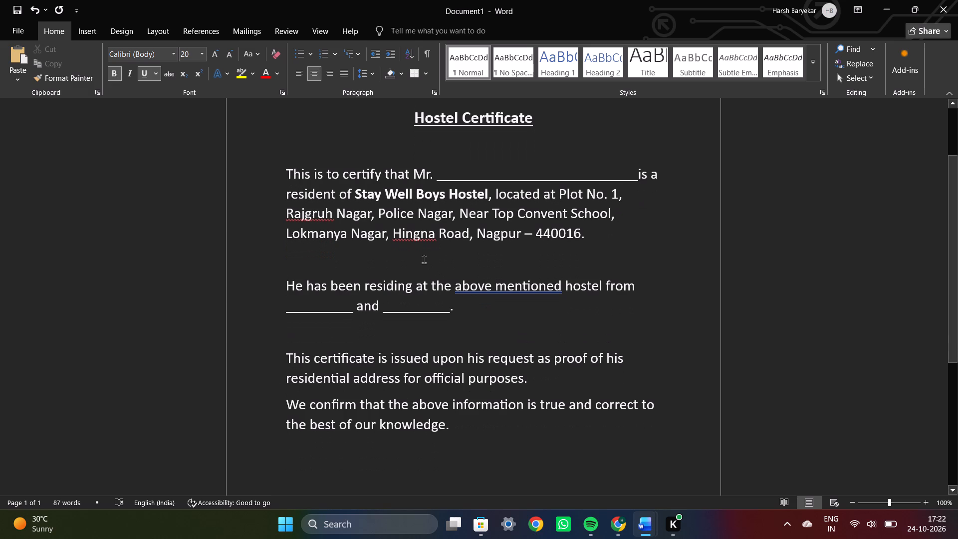
Remove one empty line from the blank space above "Authorized Signatory / Hostel Rector".
scroll(424, 259, "down", 2)
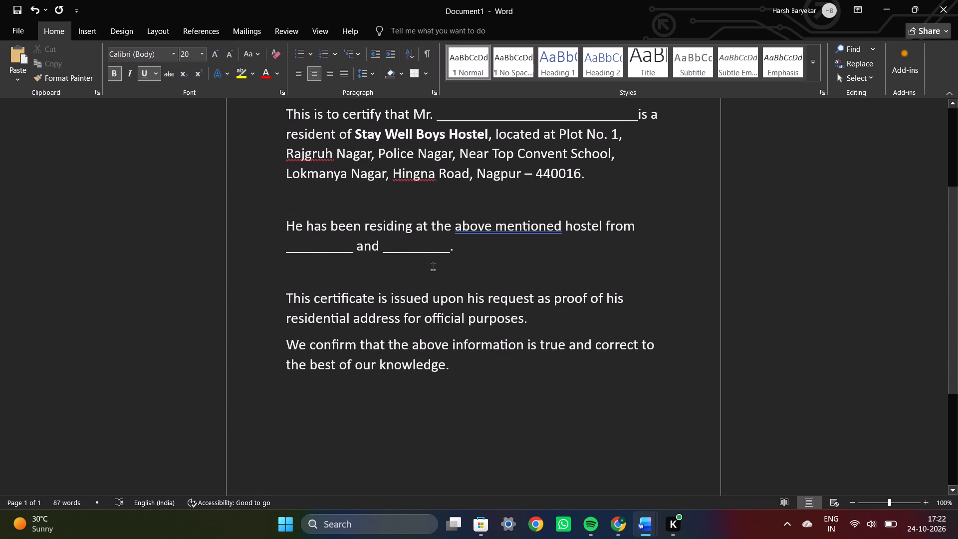
scroll(433, 266, "up", 1)
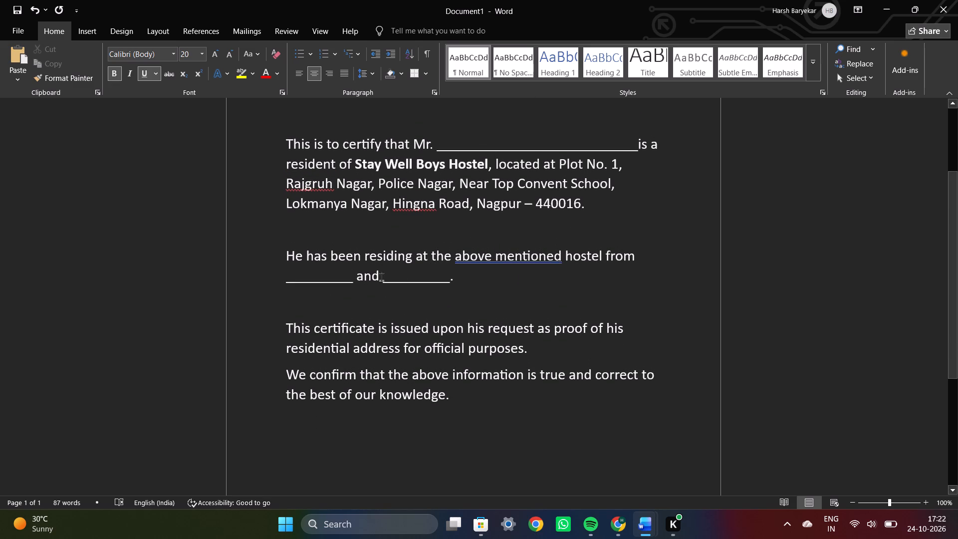
scroll(376, 293, "up", 3)
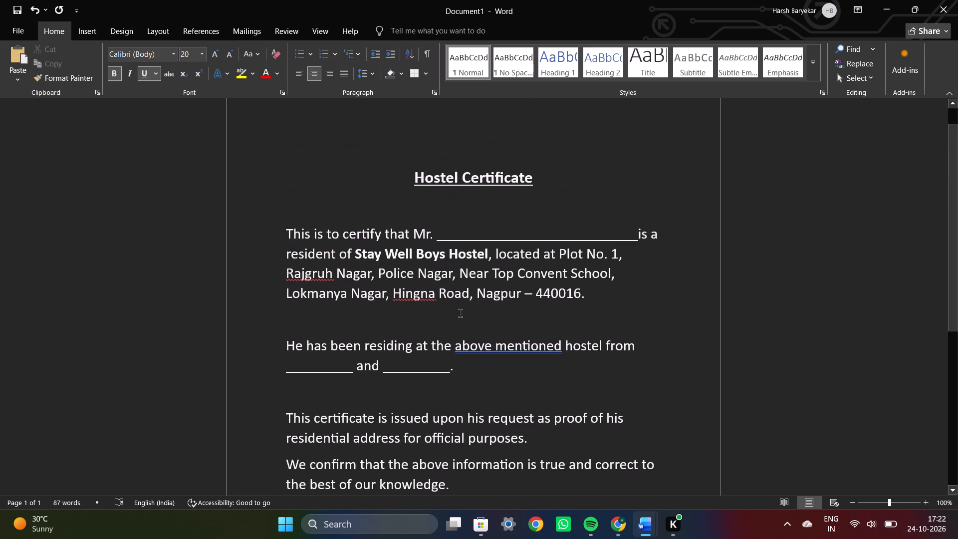
left_click(591, 293)
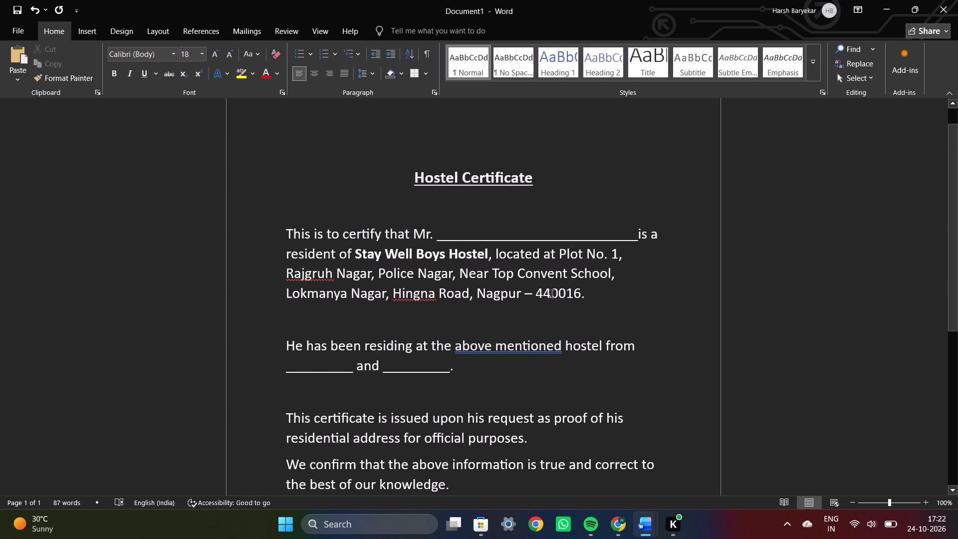
scroll(545, 298, "up", 6)
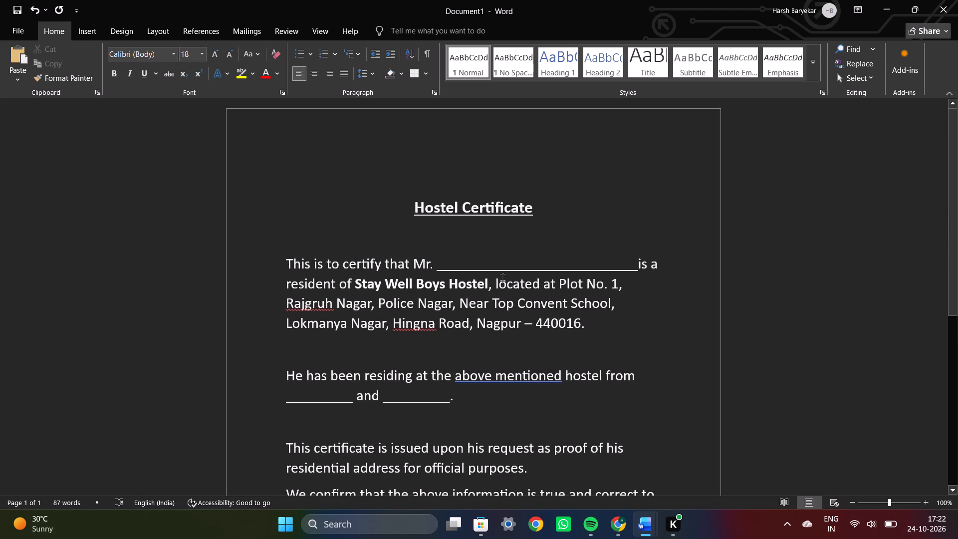
scroll(575, 293, "down", 11)
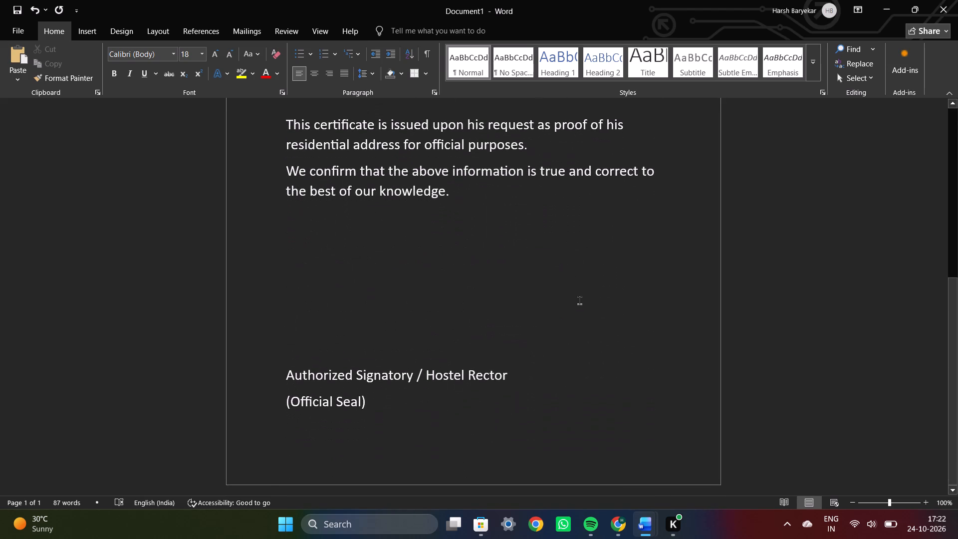
scroll(579, 300, "down", 6)
left_click(419, 320)
key("BackSpace")
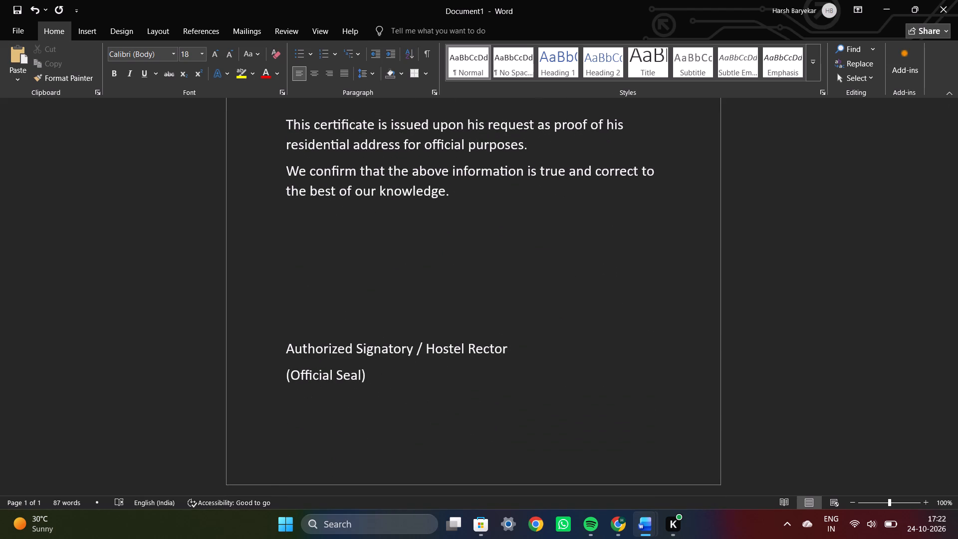
Retype the certificate's heading in capitals as "HOSTEL CERTIFICATE".
scroll(215, 347, "up", 4)
scroll(372, 345, "up", 11)
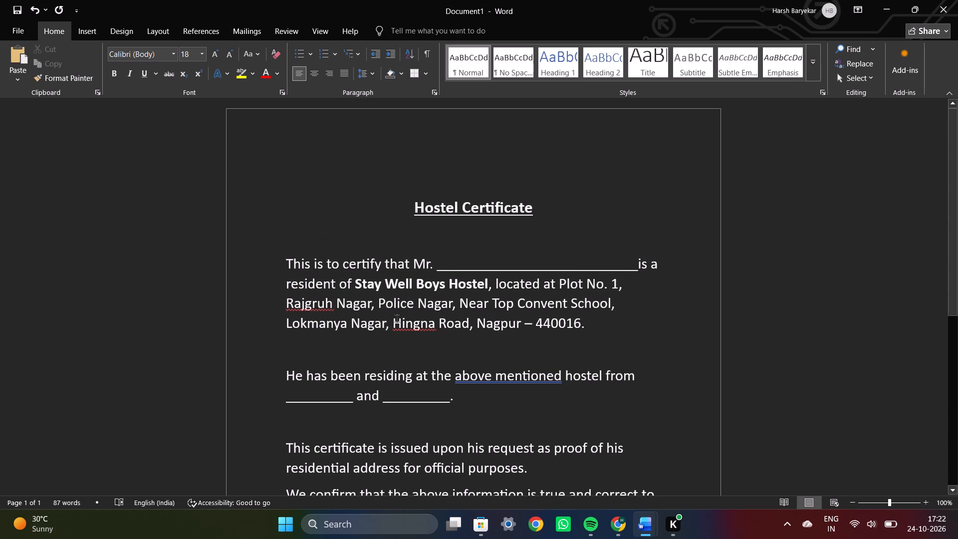
left_click_drag(545, 210, 395, 223)
left_click_drag(395, 223, 399, 217)
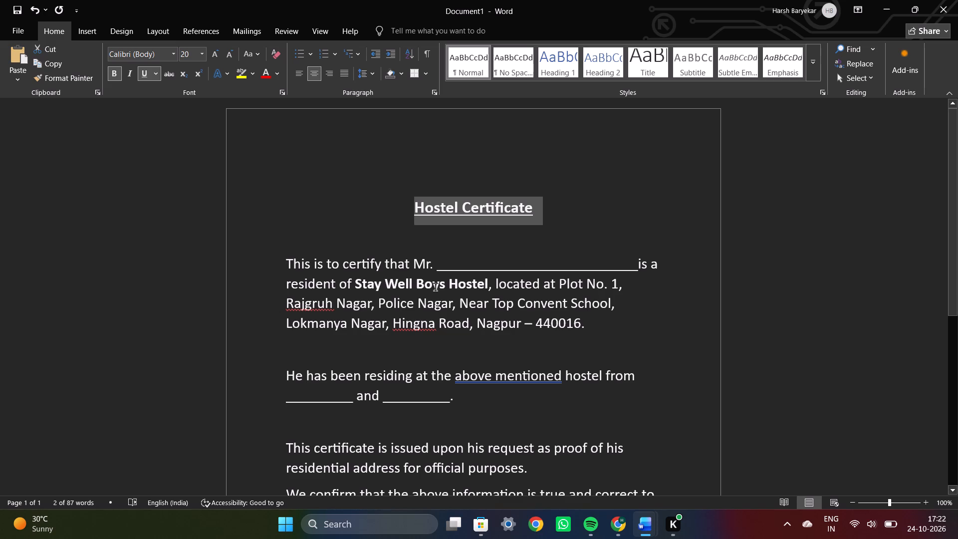
type("Hostel")
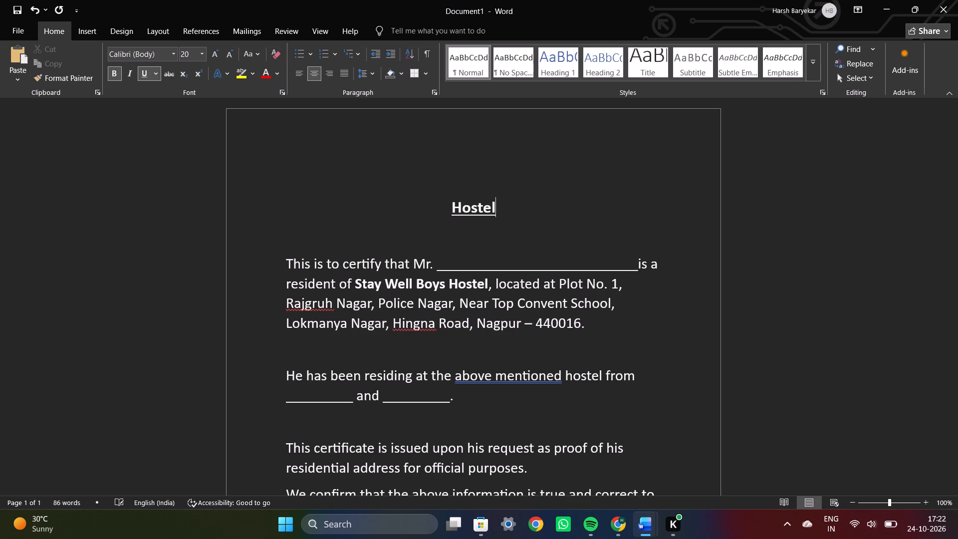
key("BackSpace")
key("BackSpace")
key("BackSpace")
key("BackSpace")
key("BackSpace")
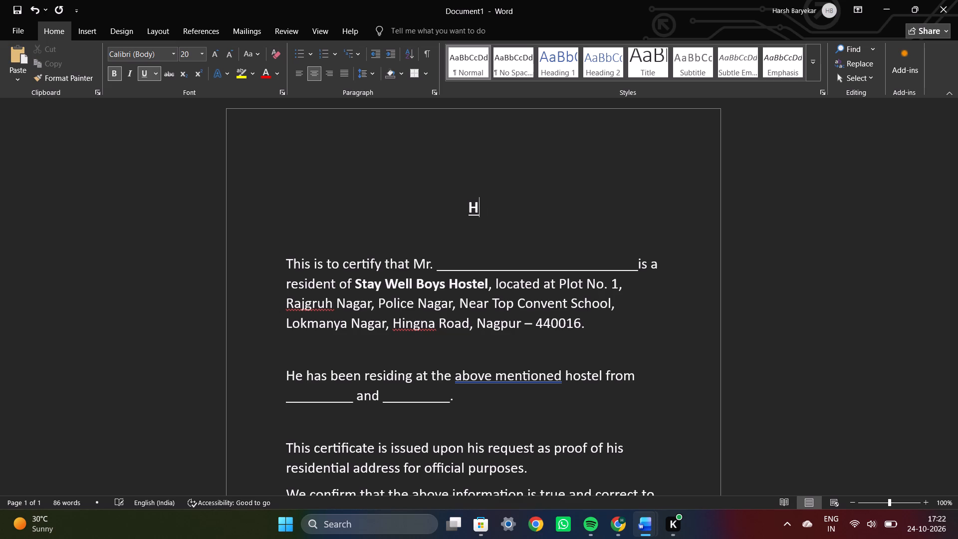
type("OSTEL CERTIFICATE")
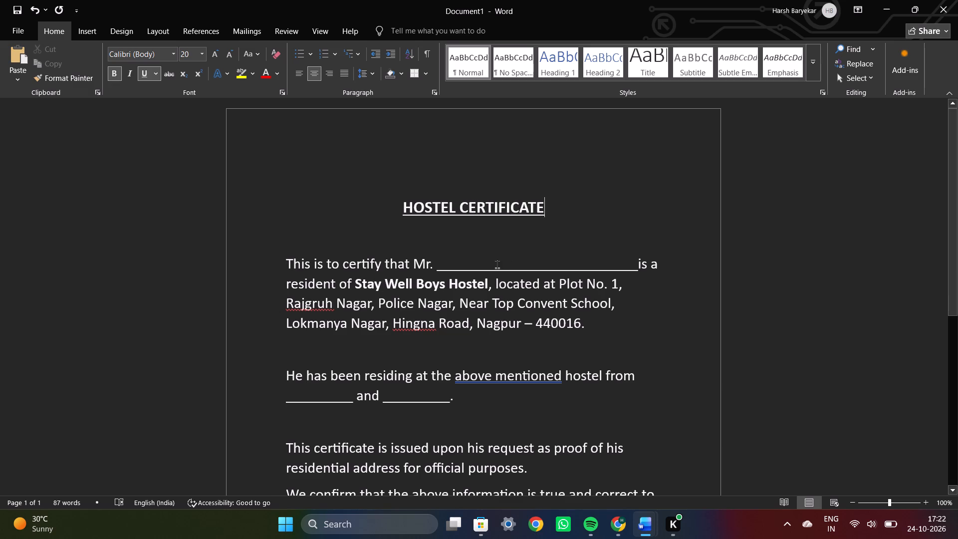
left_click(561, 212)
left_click(544, 316)
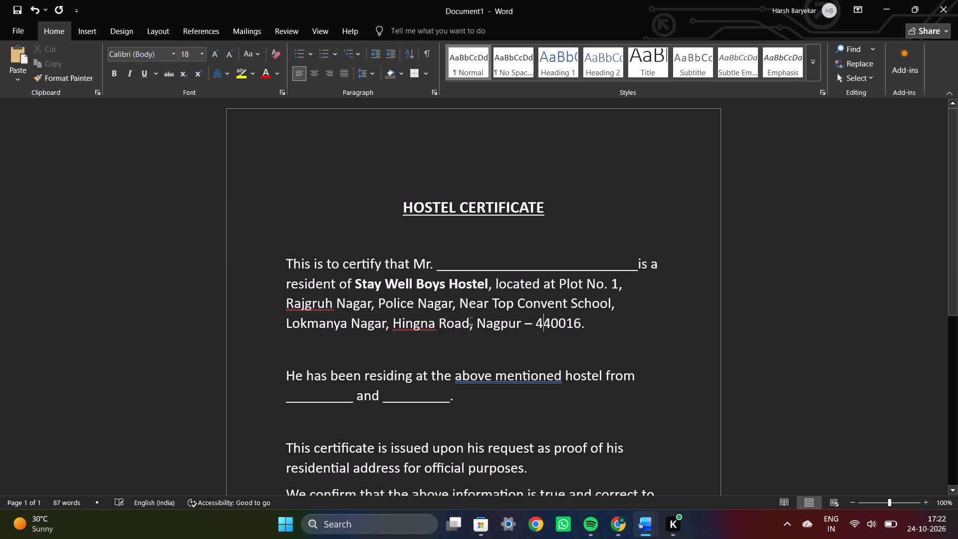
Lengthen the name blank after "Mr." by one underscore and add a space between the blank and "is".
scroll(469, 305, "down", 2)
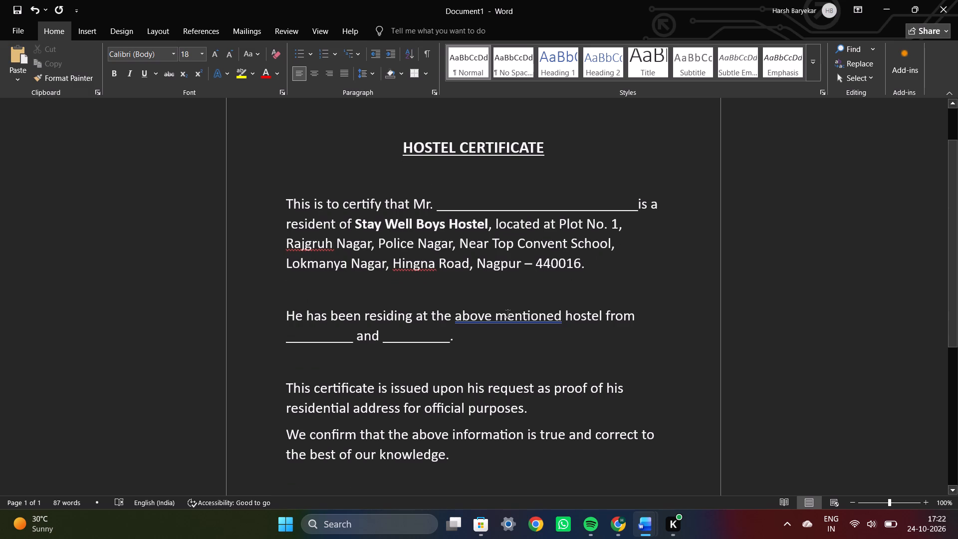
scroll(594, 334, "up", 8)
left_click(518, 203)
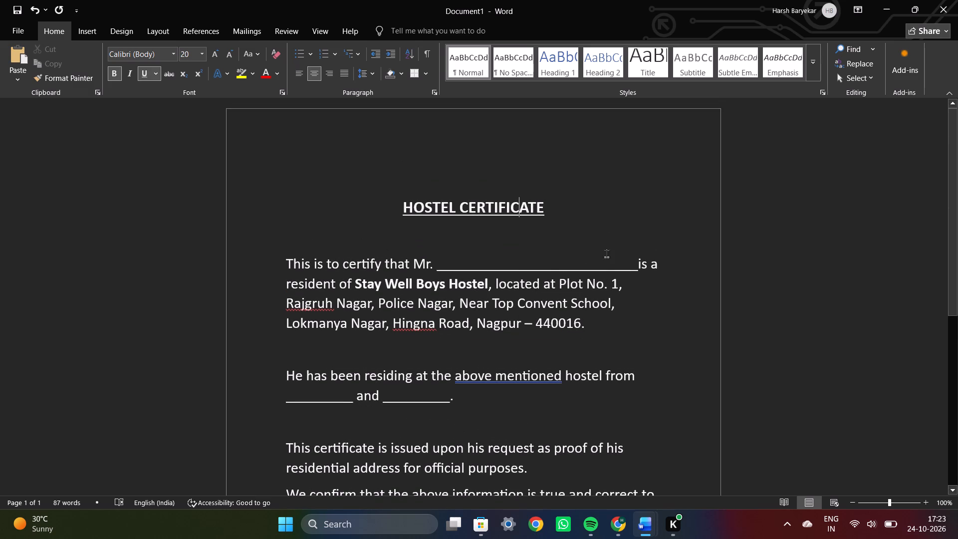
left_click(637, 263)
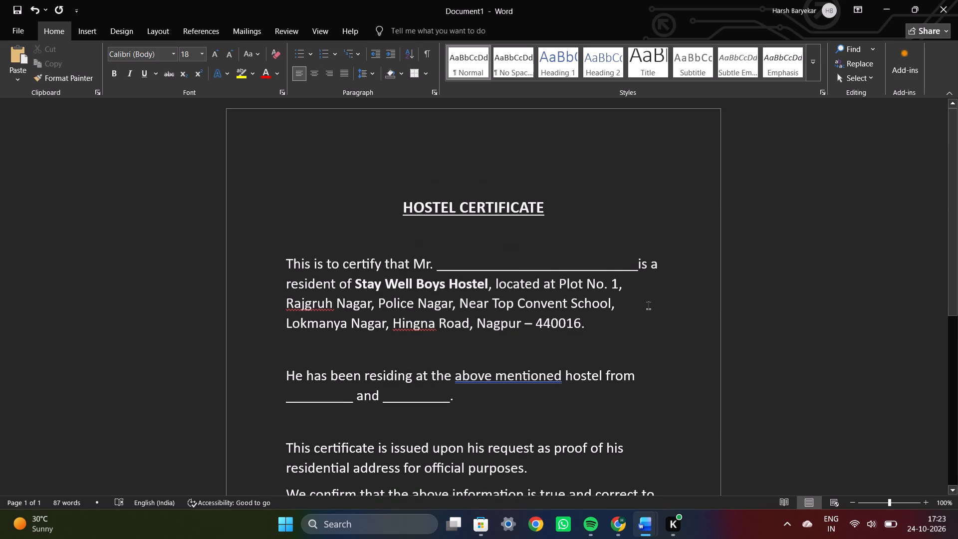
type("__")
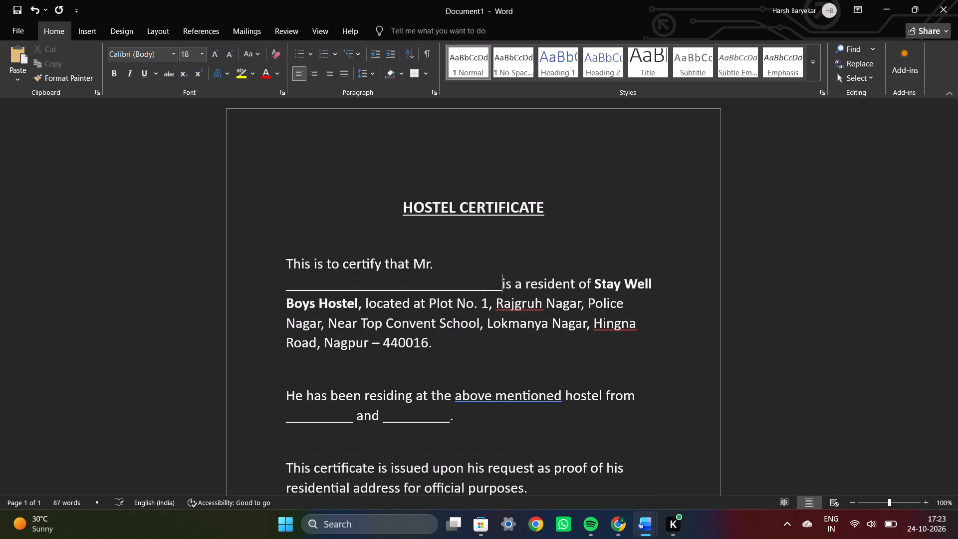
key("BackSpace")
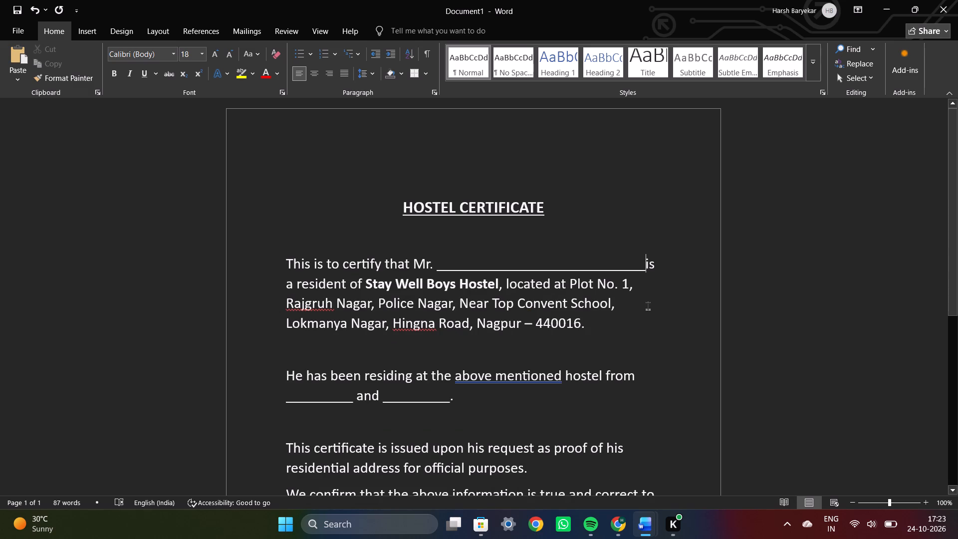
key("space")
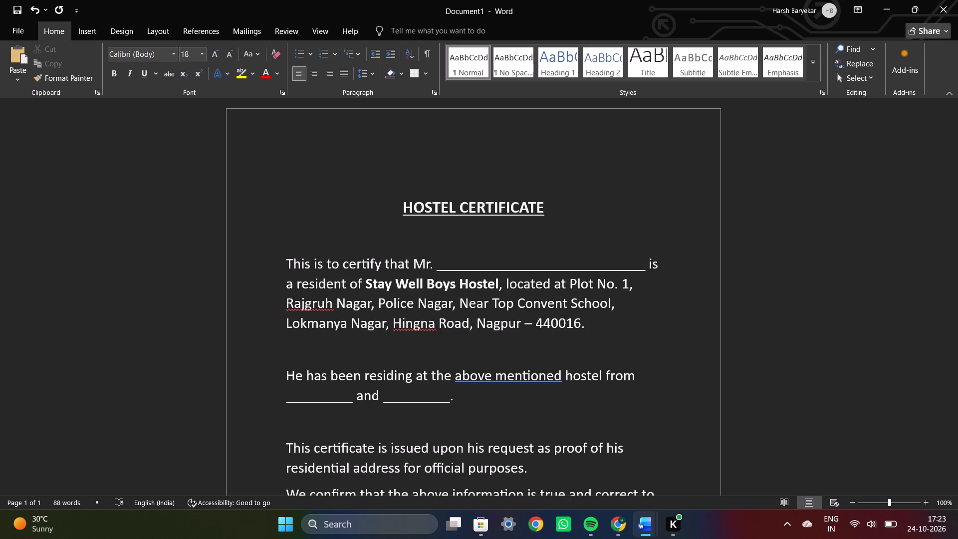
Replace "Mr." in the first body paragraph with three more underscores so the name blank directly follows "This is to certify that".
scroll(531, 249, "down", 1)
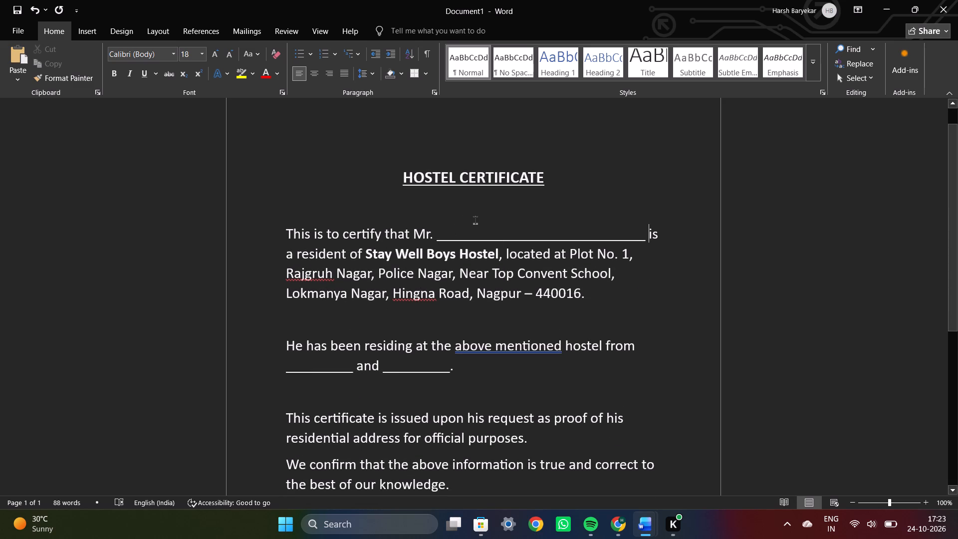
left_click(436, 237)
key("BackSpace")
key("BackSpace")
key("BackSpace")
key("BackSpace")
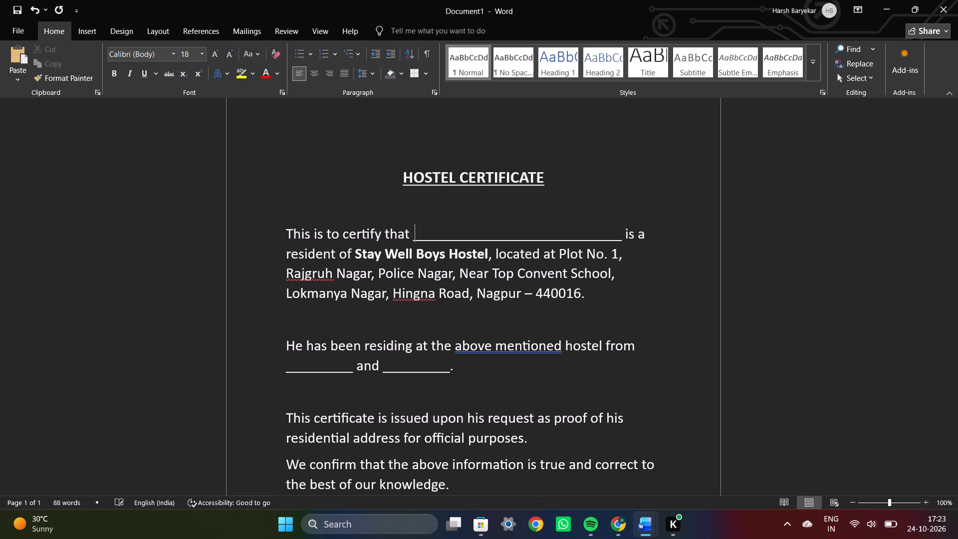
type("_-")
key("BackSpace")
type("__")
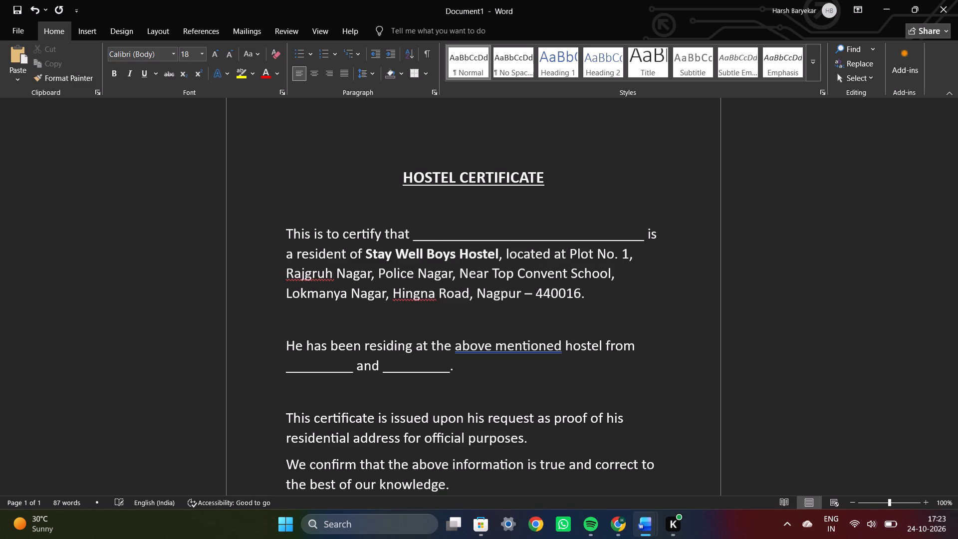
key("shift+underscore")
key("BackSpace")
Review the certificate's wording and spacing from the heading down to the signature and seal lines.
scroll(522, 301, "down", 4)
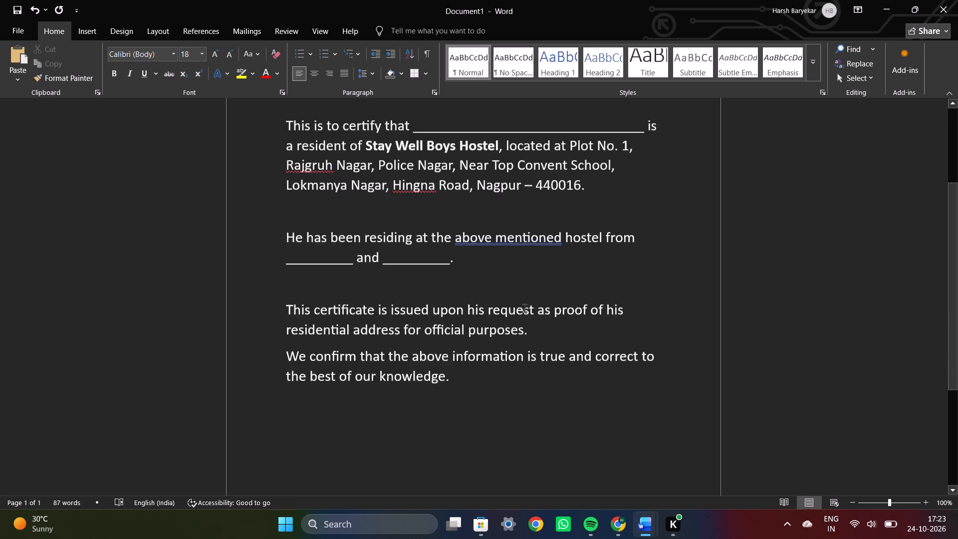
scroll(524, 307, "down", 3)
scroll(524, 307, "up", 11)
scroll(529, 313, "down", 8)
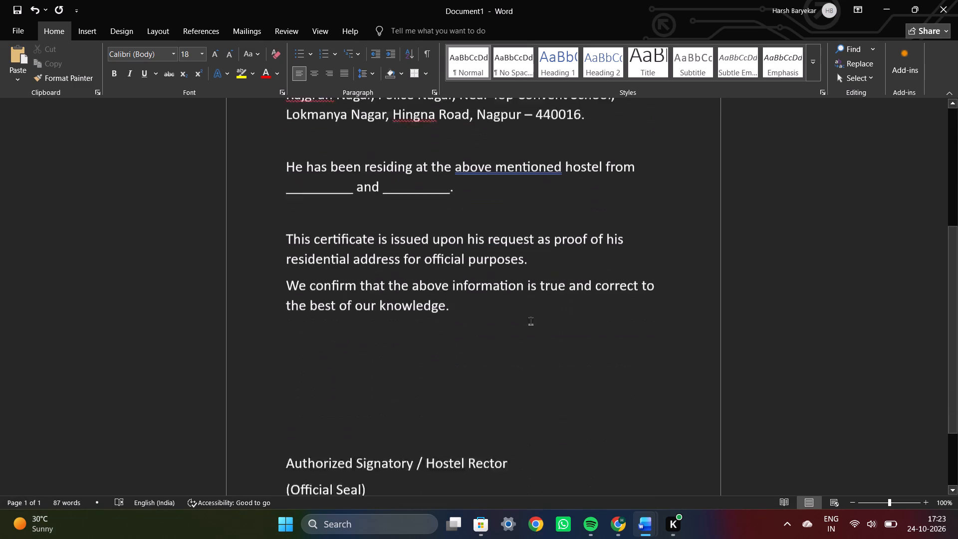
scroll(548, 341, "down", 2)
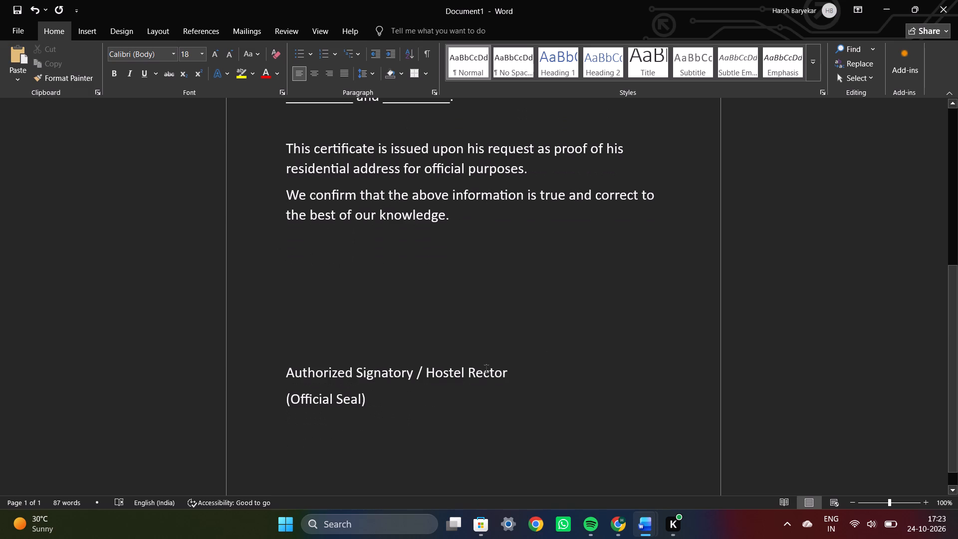
scroll(335, 160, "up", 3)
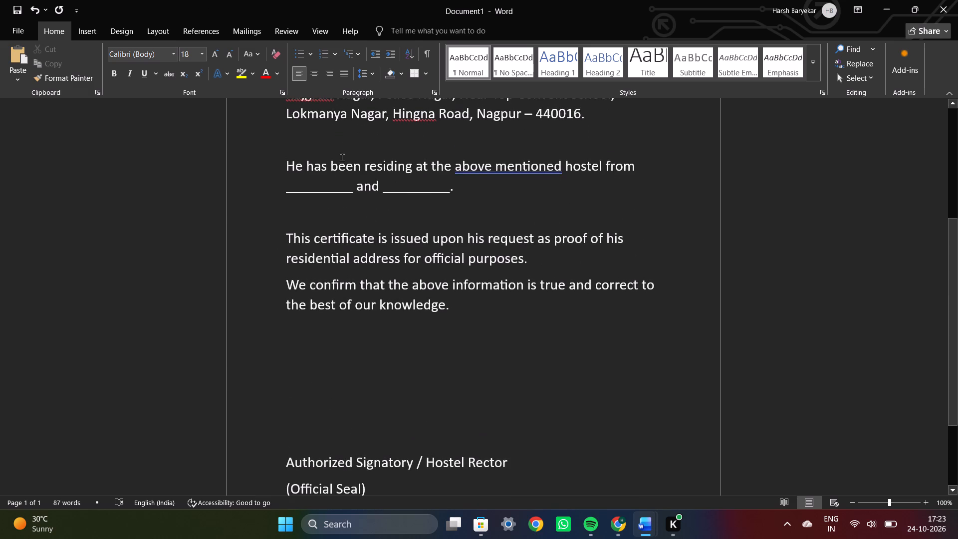
scroll(342, 157, "down", 3)
scroll(369, 302, "down", 3)
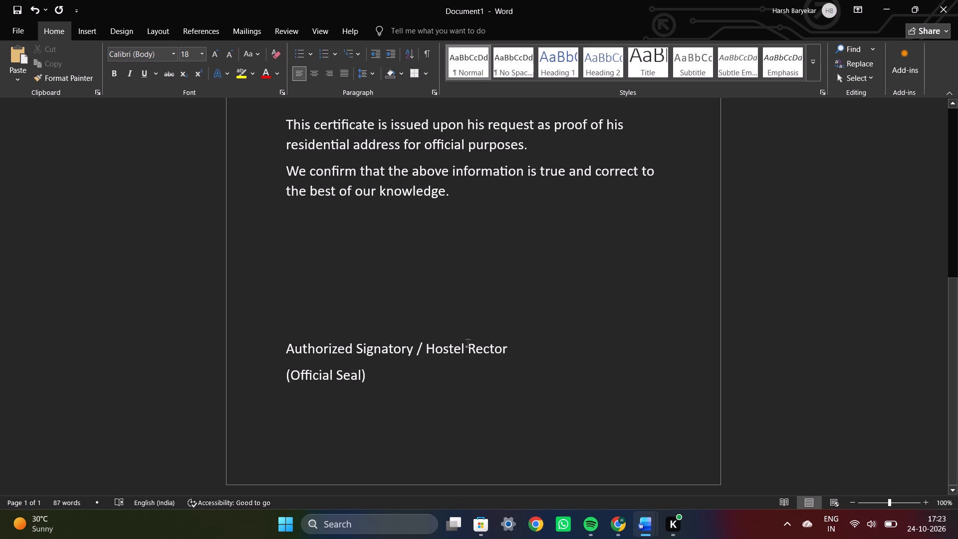
scroll(522, 528, "up", 7)
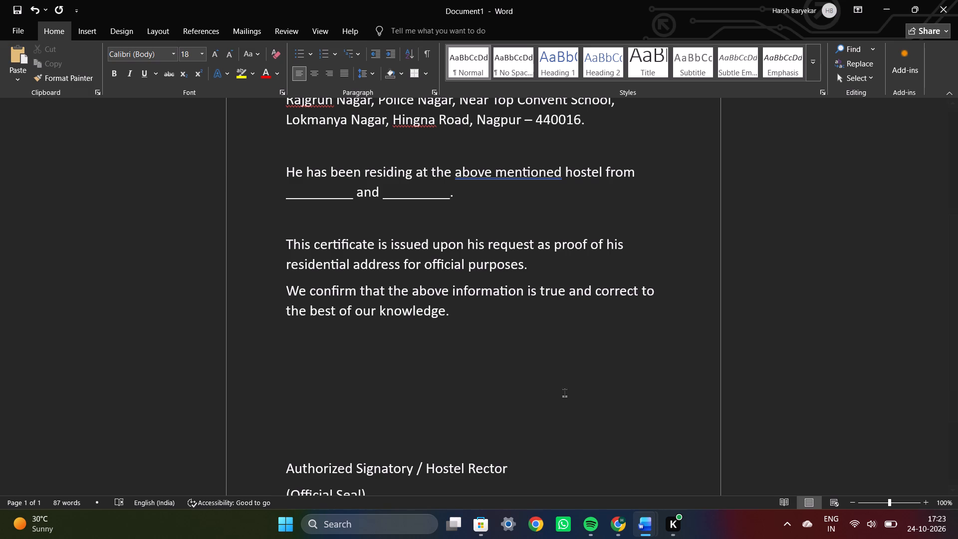
scroll(601, 342, "up", 16)
scroll(595, 342, "down", 5)
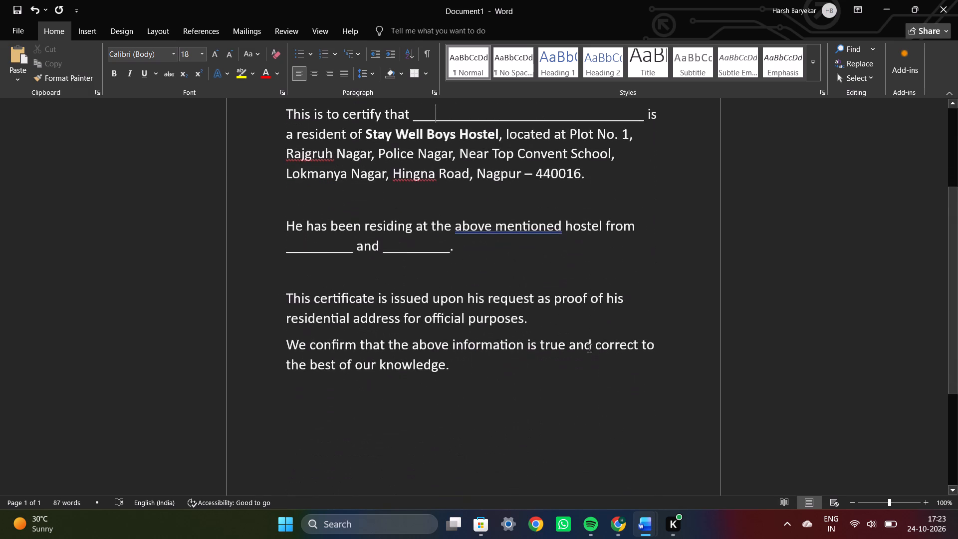
scroll(588, 351, "up", 3)
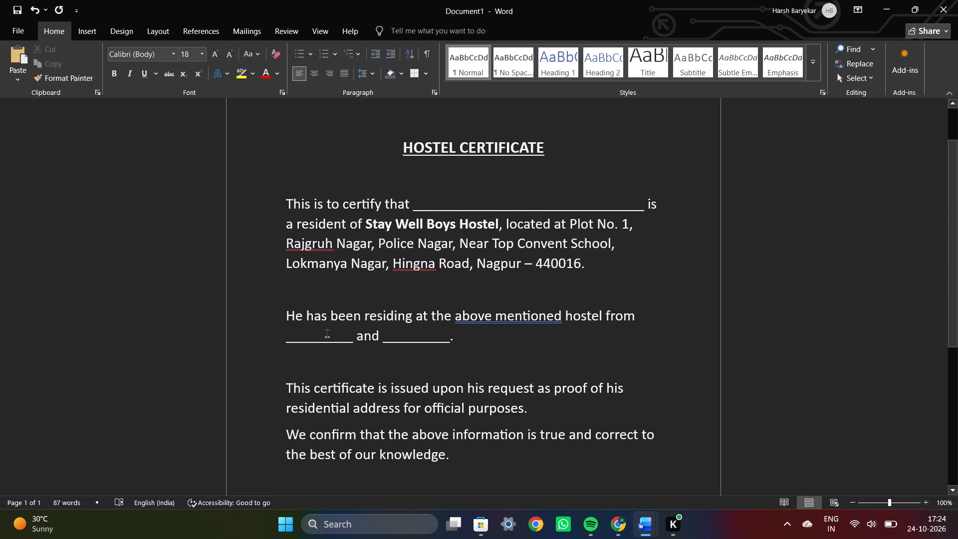
Insert one blank line above the "HOSTEL CERTIFICATE" heading.
scroll(327, 333, "up", 8)
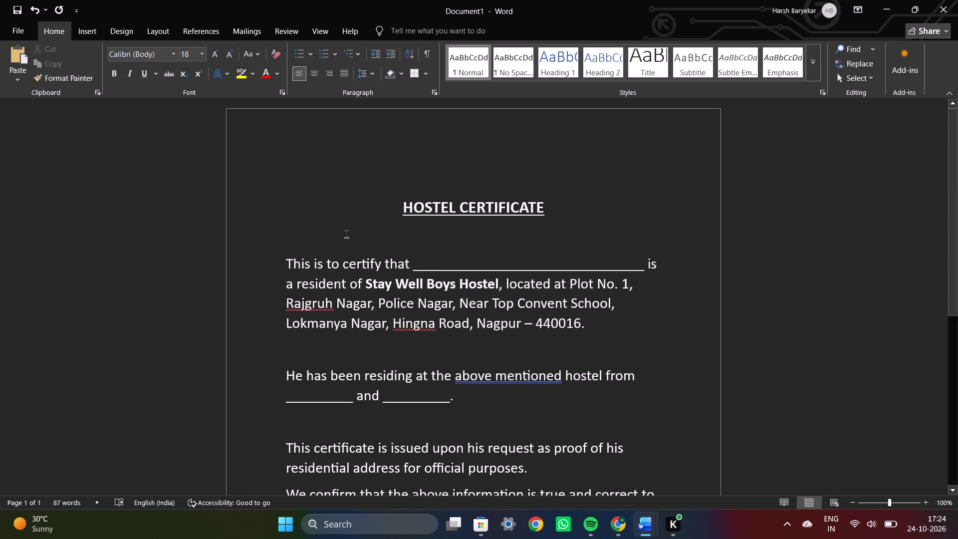
left_click(396, 209)
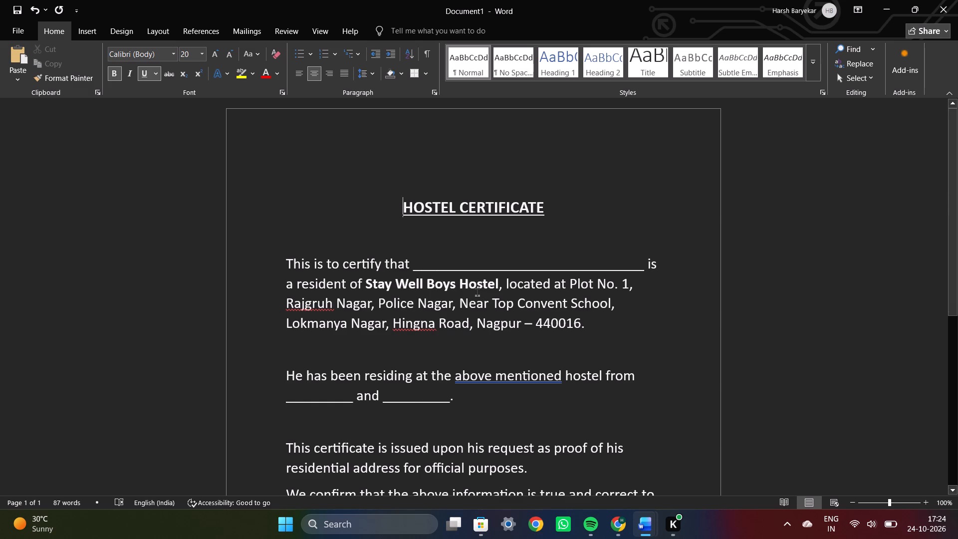
key("Return")
Review the page layout from the certificate's heading down to the signature and seal lines.
scroll(487, 281, "down", 15)
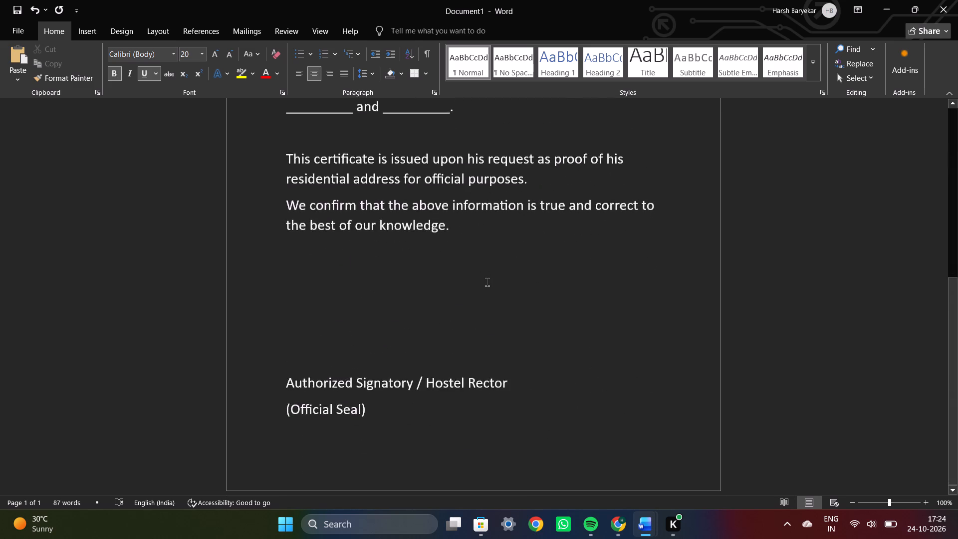
scroll(487, 281, "down", 2)
scroll(487, 281, "up", 20)
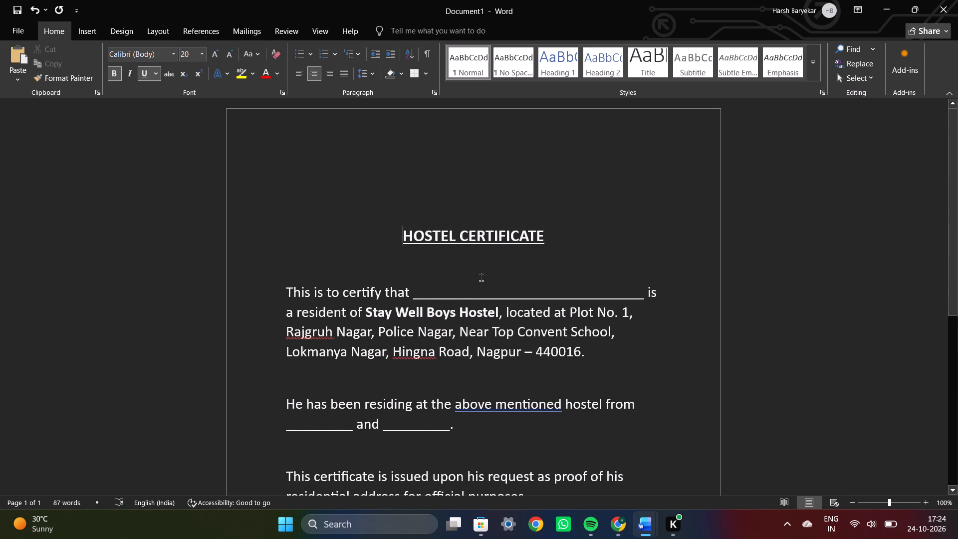
scroll(479, 277, "down", 11)
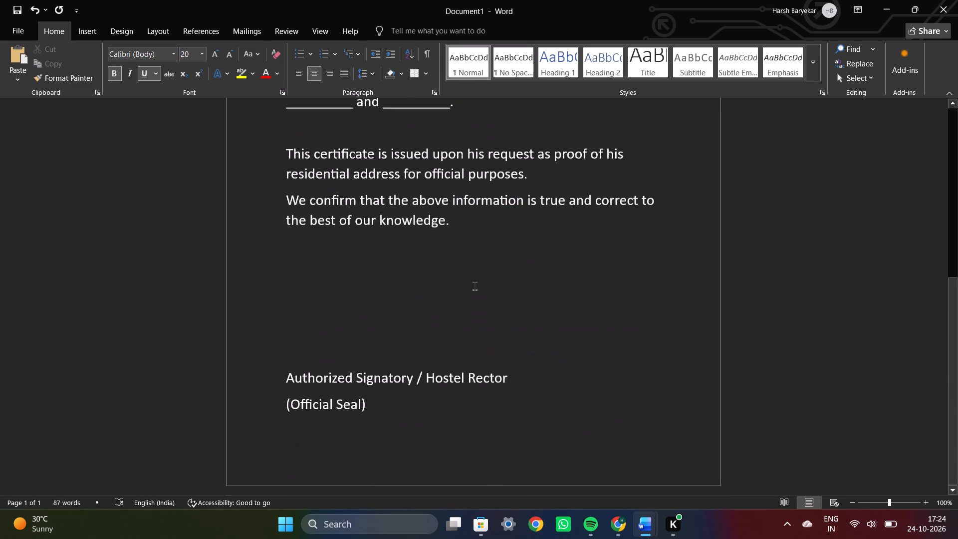
scroll(475, 285, "down", 3)
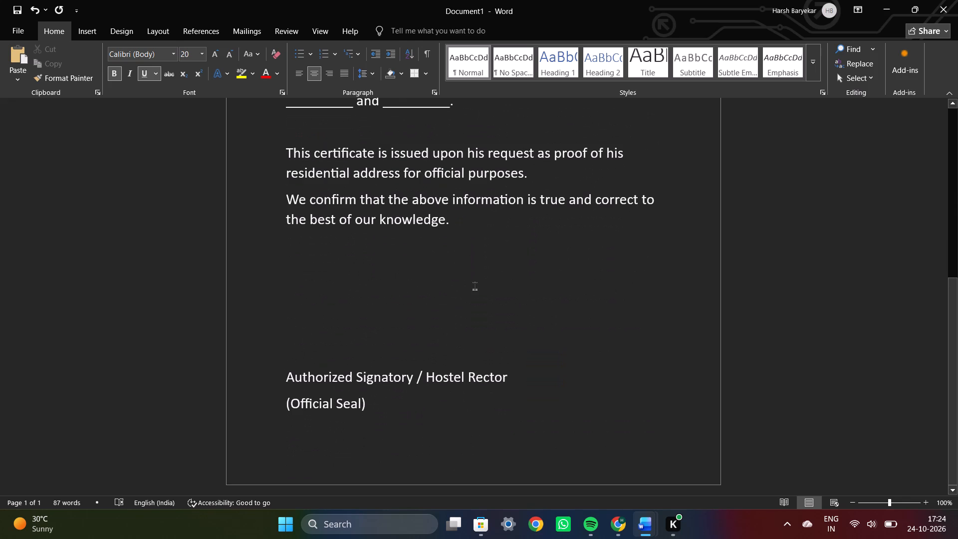
scroll(475, 285, "up", 12)
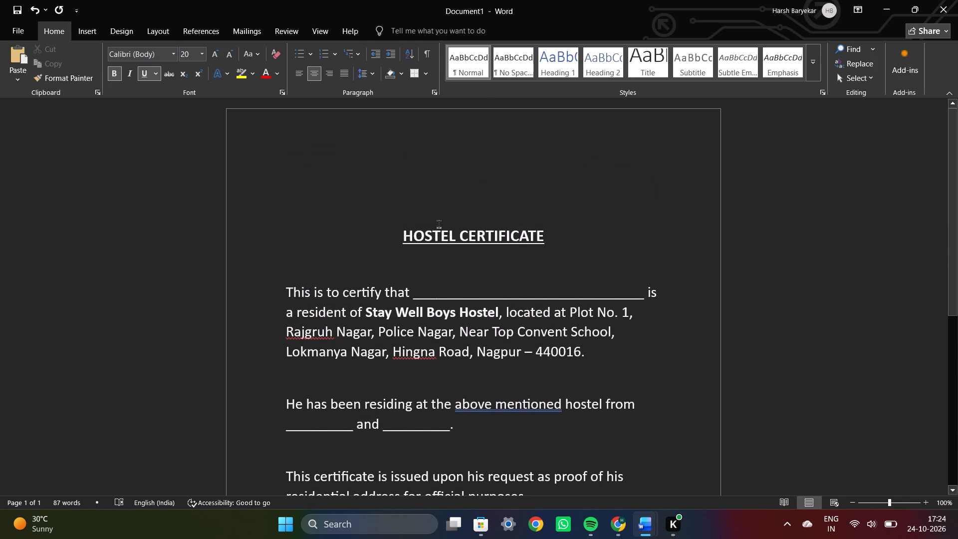
scroll(443, 201, "down", 7)
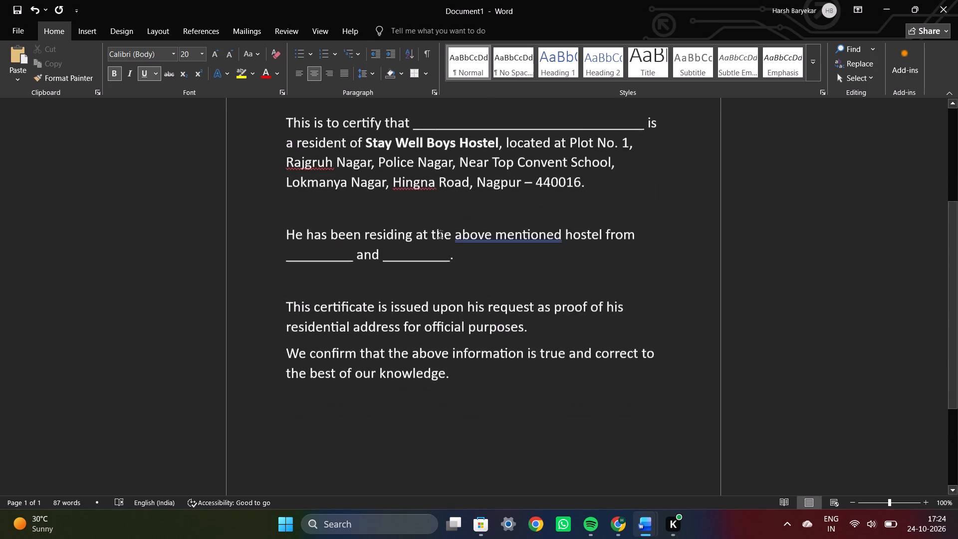
scroll(440, 234, "down", 5)
scroll(440, 234, "up", 10)
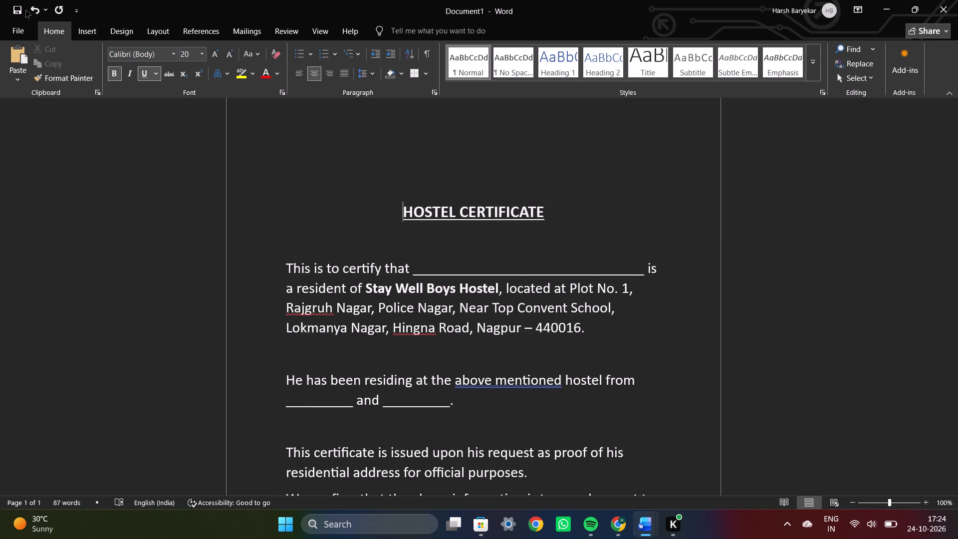
Save the document as "HOSTEL CERTIFICATE" in the Word folder on drive C:.
left_click(21, 6)
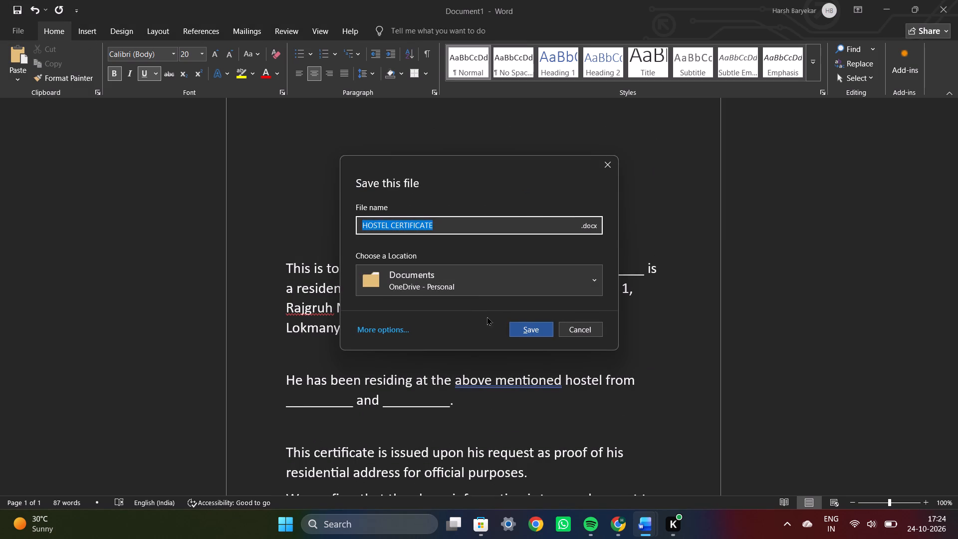
left_click(495, 291)
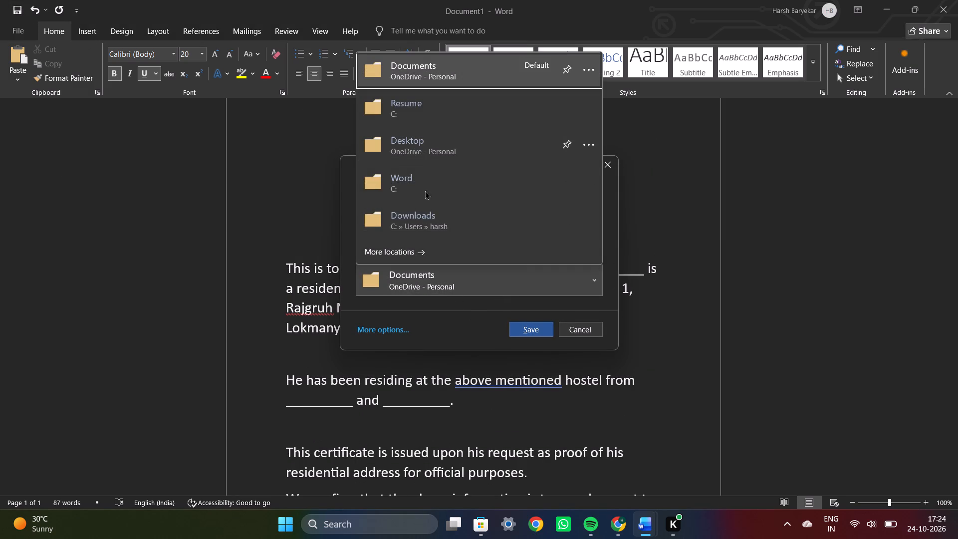
left_click(440, 189)
left_click(522, 328)
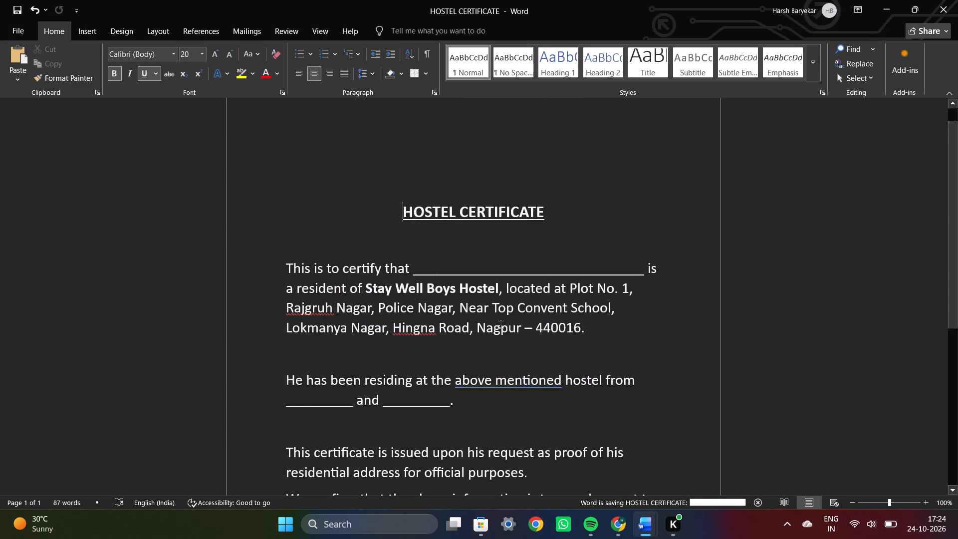
Minimise the certificate's window and close the "Resume Sq, Yards" document.
left_click(900, 0)
left_click(949, 0)
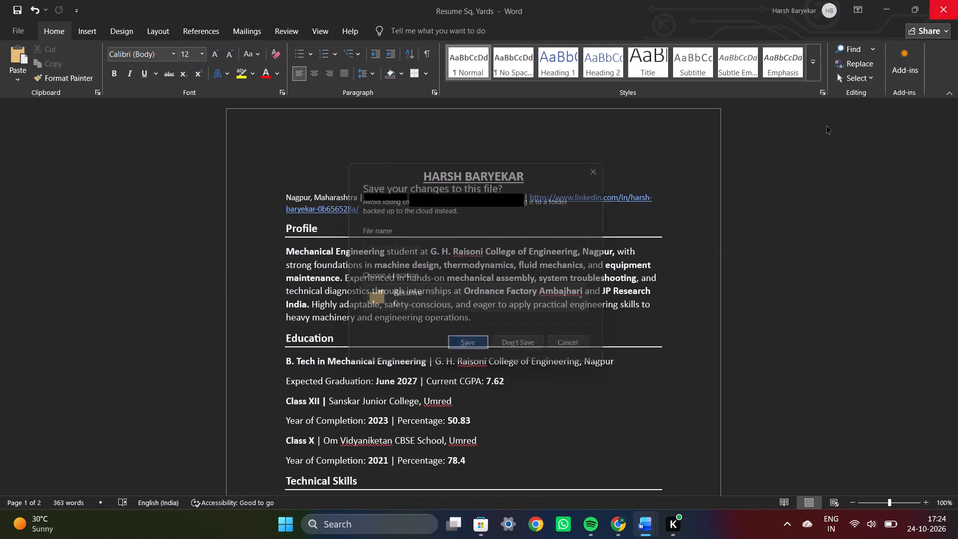
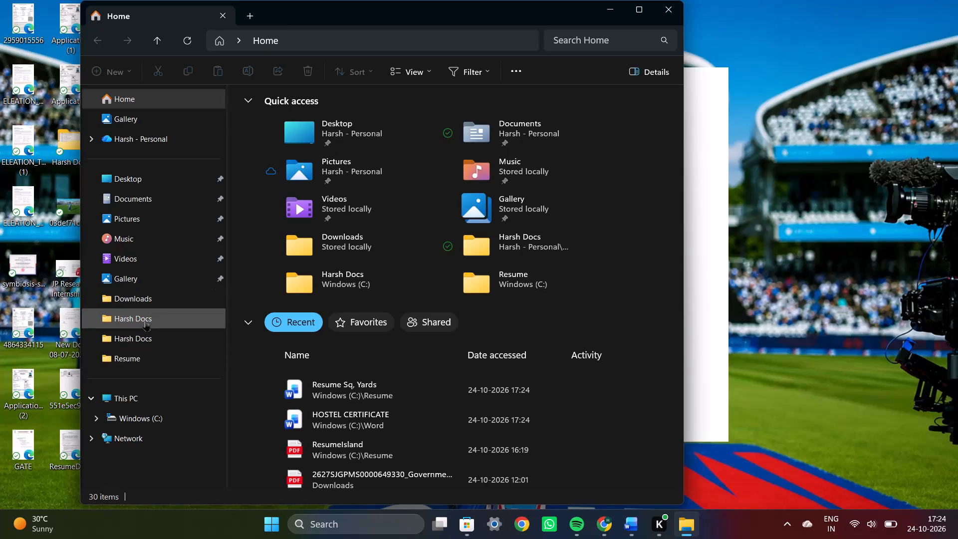
Open the existing "HOSTEL CERTIFICATE" PDF from the Word folder on drive C:.
left_click(112, 411)
scroll(327, 271, "down", 6)
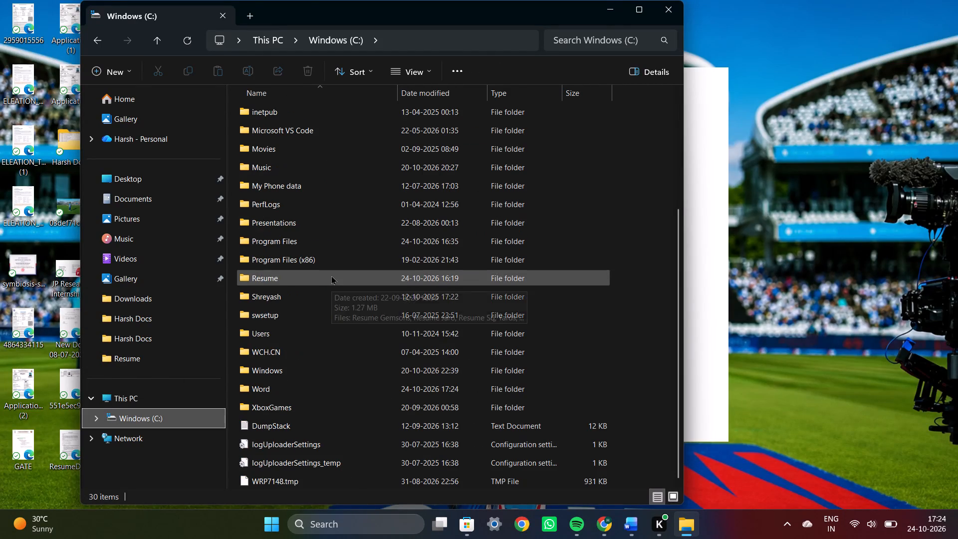
scroll(331, 275, "down", 5)
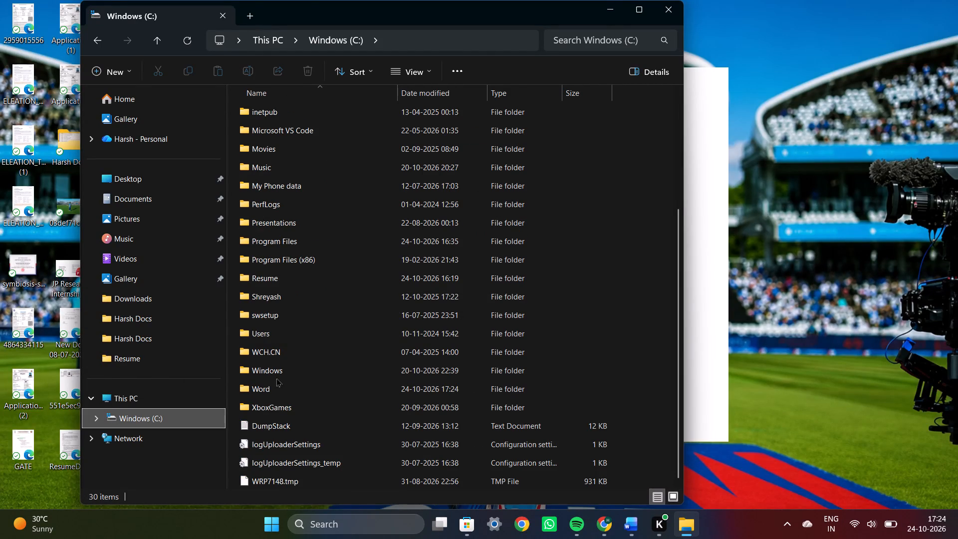
double_click(275, 385)
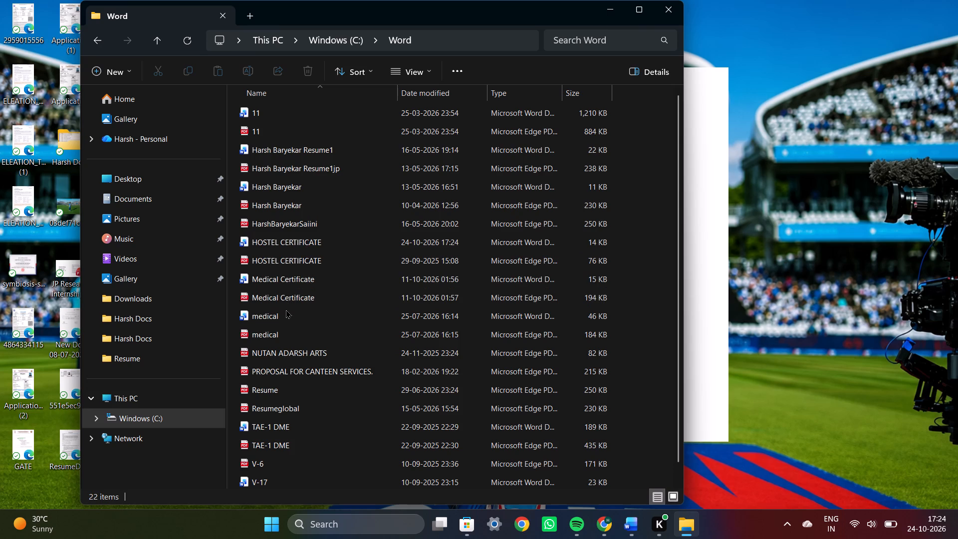
scroll(294, 355, "down", 3)
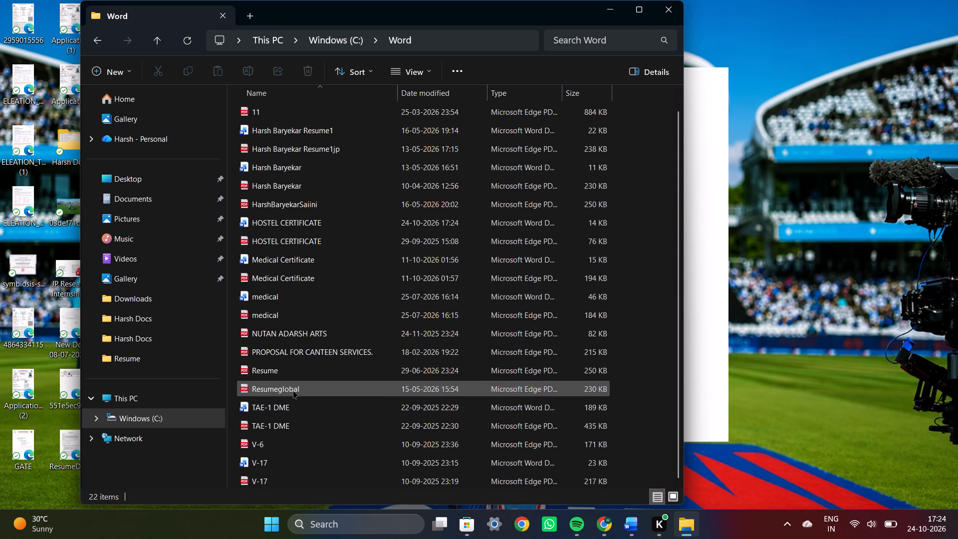
scroll(294, 403, "up", 1)
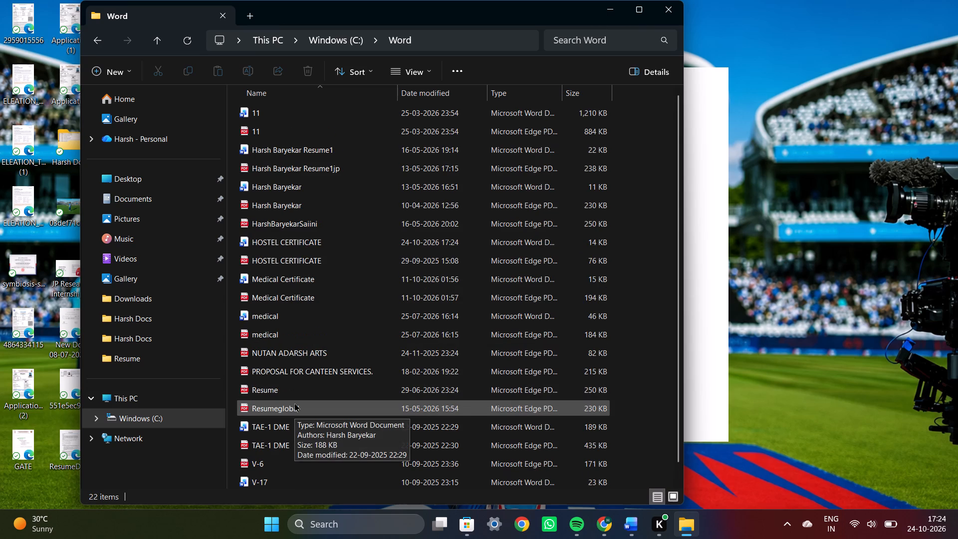
double_click(328, 267)
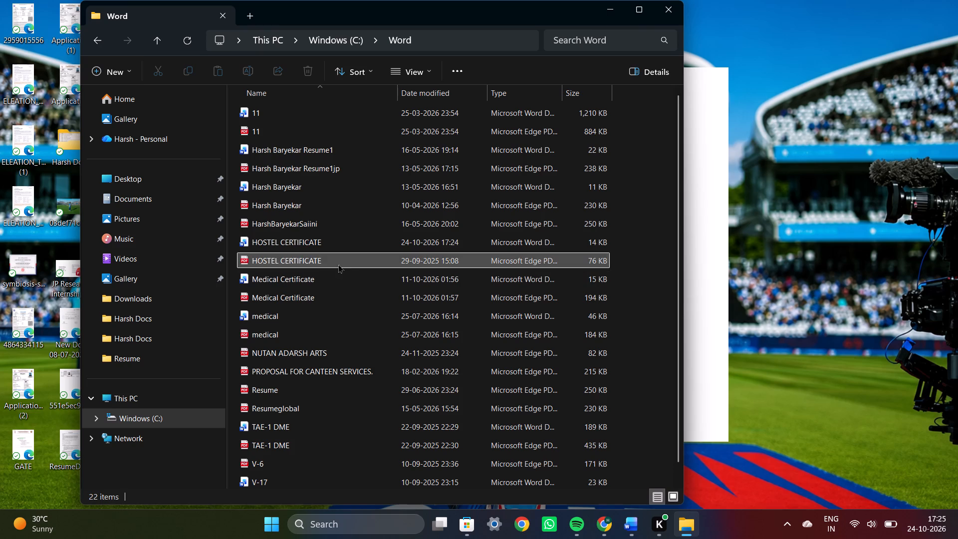
double_click(338, 264)
Review the wording and layout of the existing certificate PDF, from its heading down to the rector's signature lines.
scroll(425, 278, "down", 7)
scroll(431, 284, "up", 5)
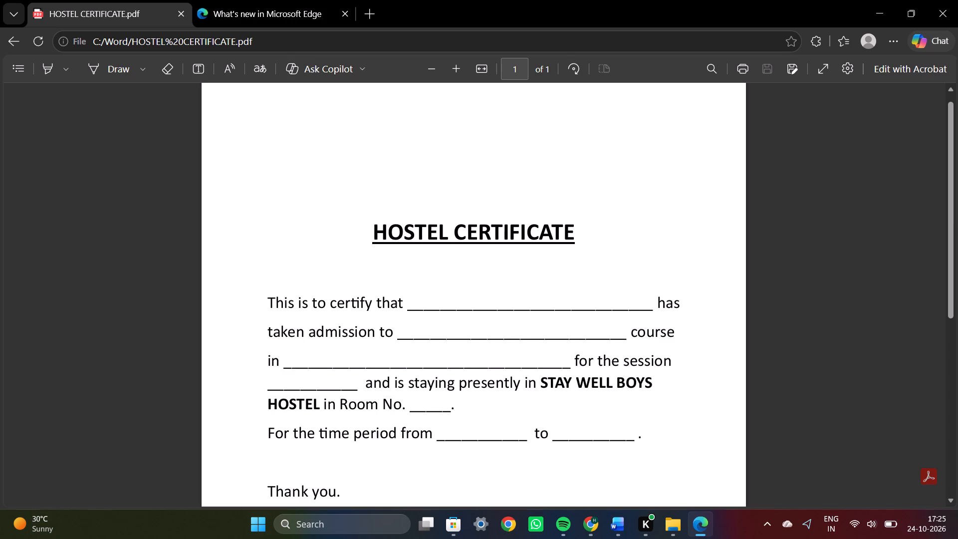
scroll(561, 402, "down", 1)
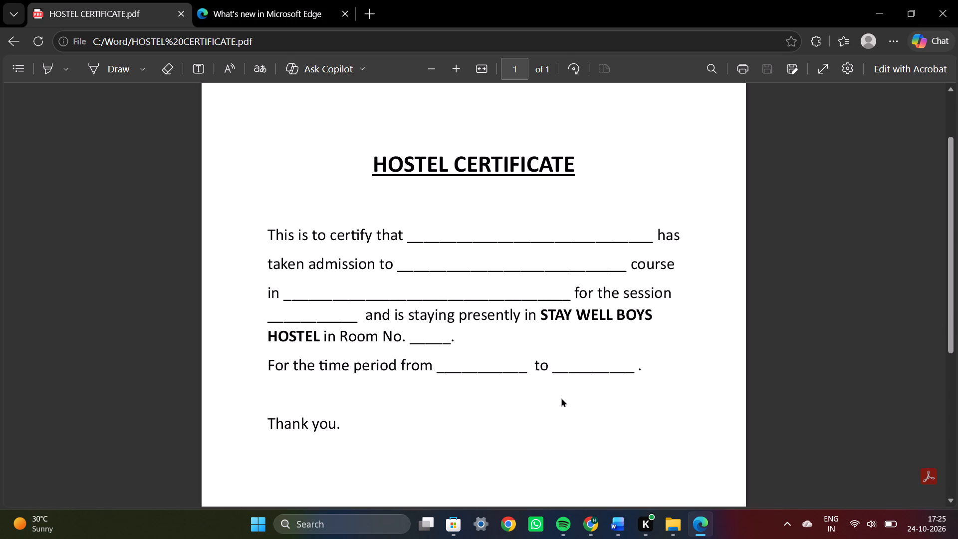
scroll(560, 397, "down", 1)
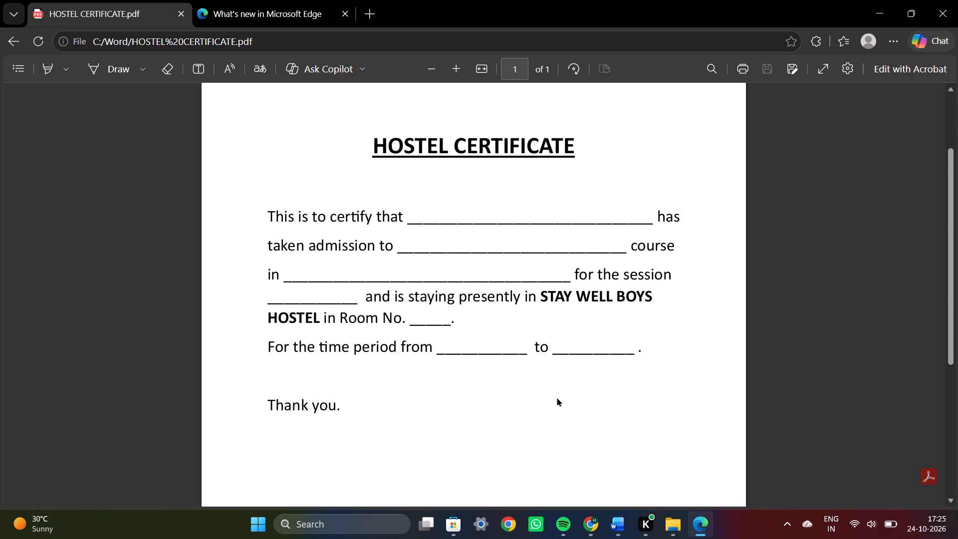
scroll(557, 397, "up", 1)
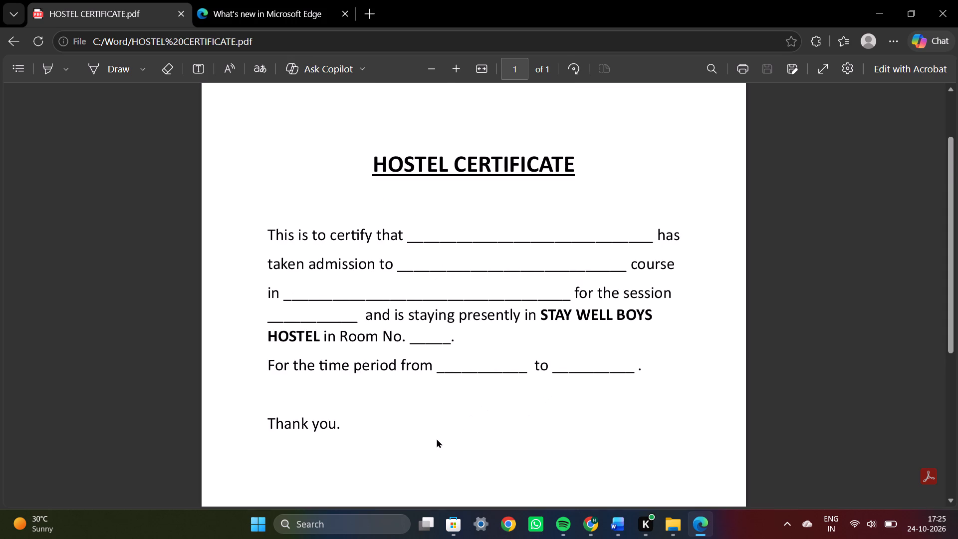
scroll(455, 396, "down", 7)
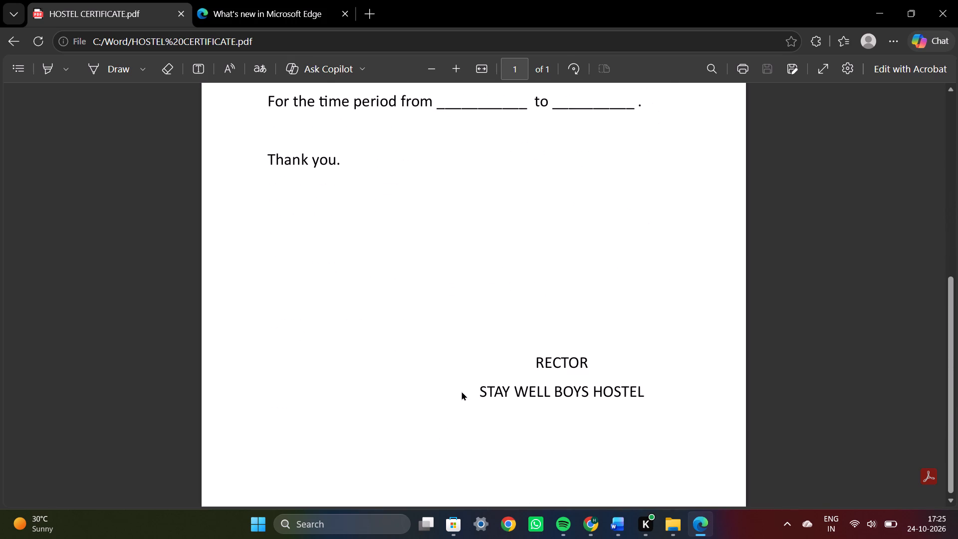
scroll(462, 391, "up", 3)
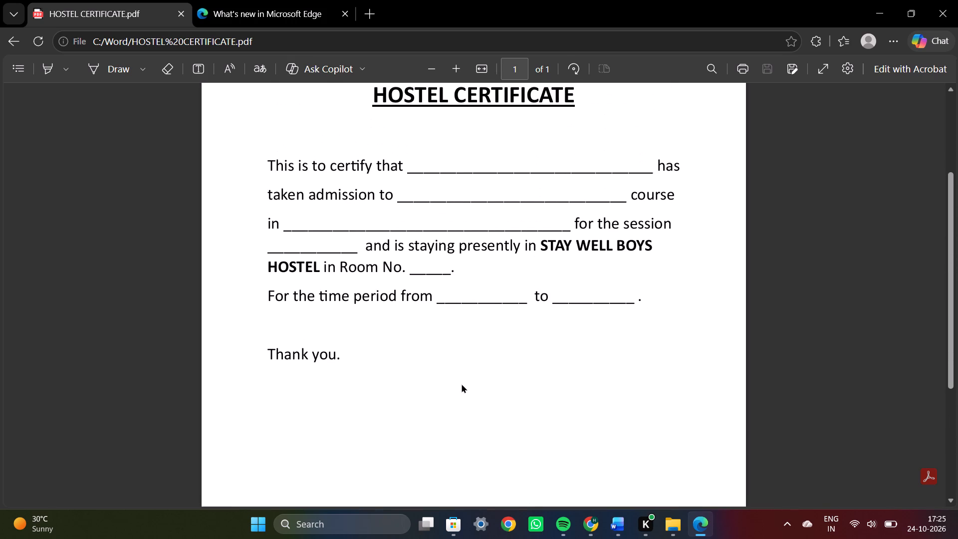
Compare the new Word certificate's body and signature lines with the existing PDF, minimising the Word document after checking it.
left_click(622, 527)
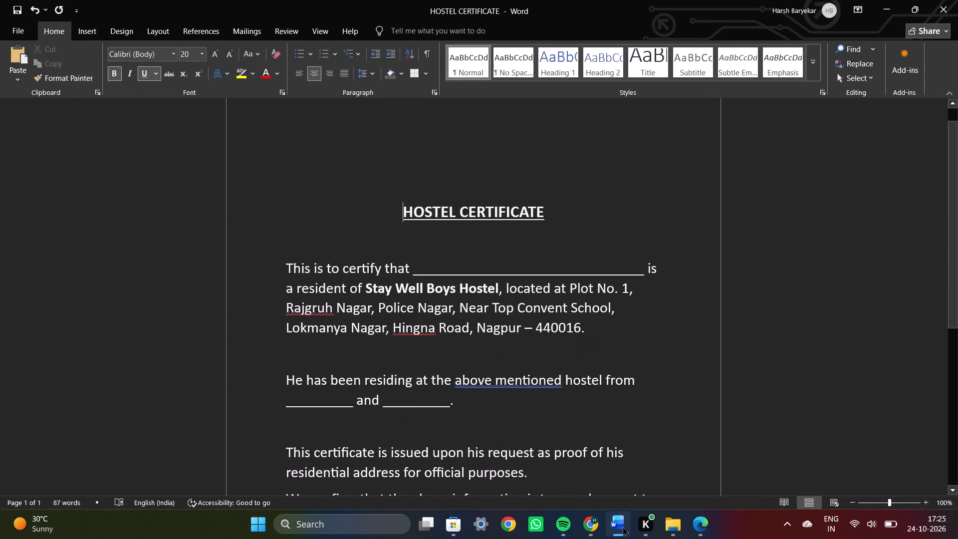
scroll(622, 435, "down", 11)
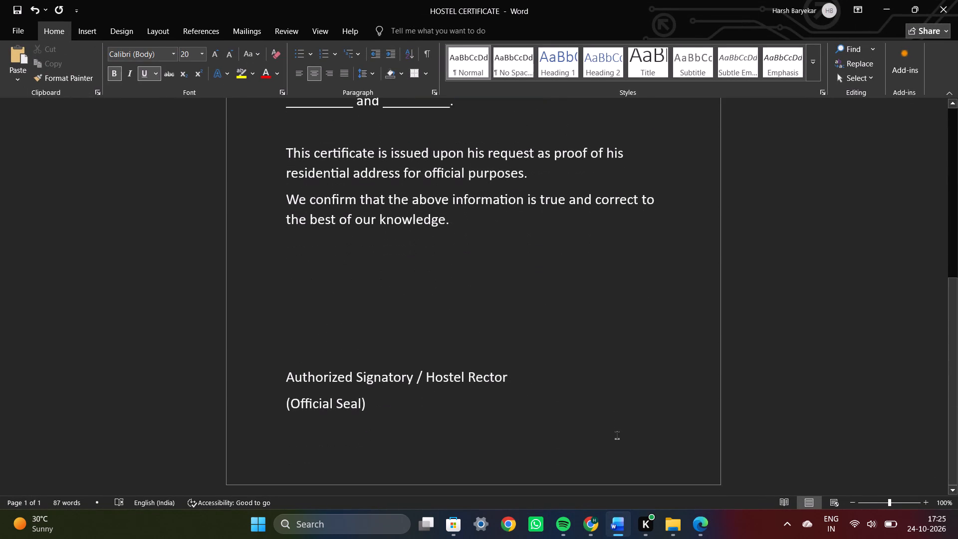
left_click(885, 13)
scroll(537, 309, "up", 1)
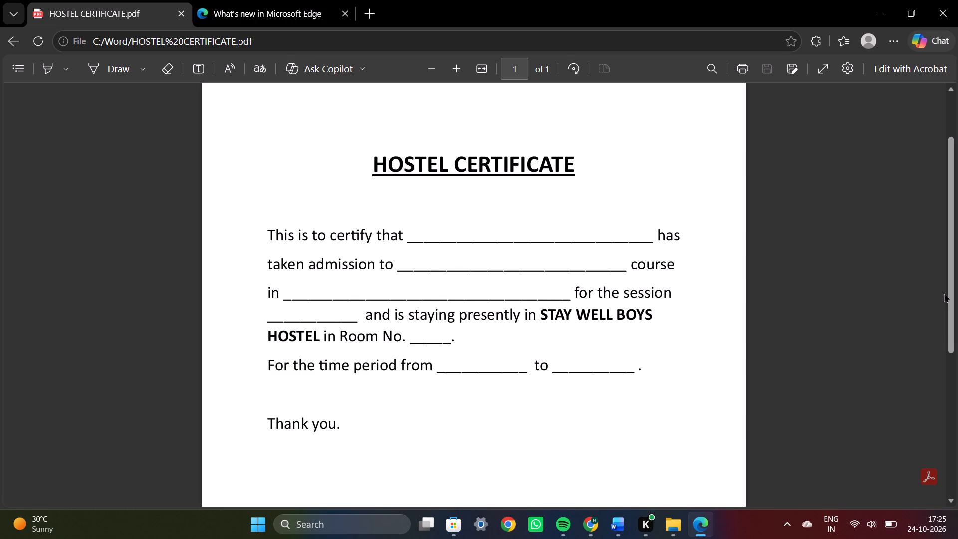
scroll(895, 293, "up", 2)
scroll(622, 274, "up", 2)
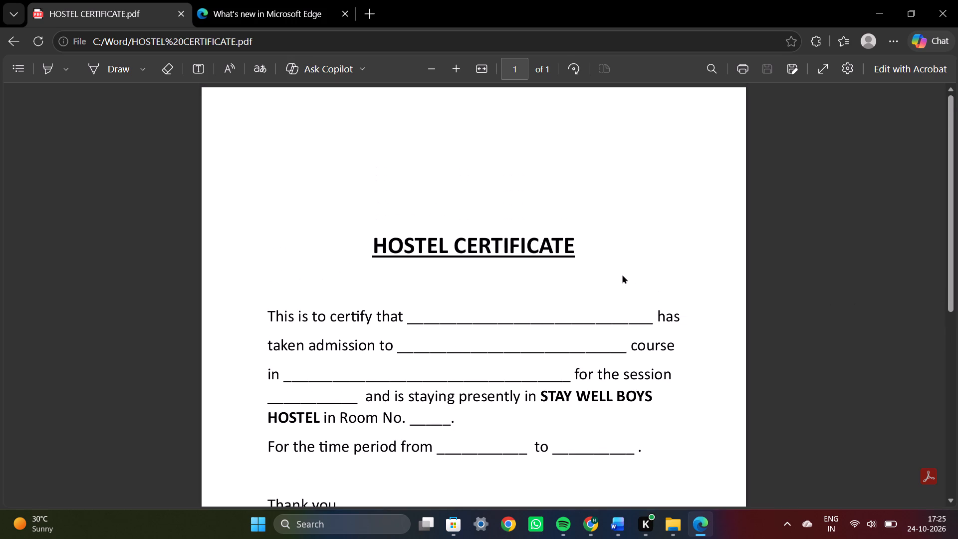
Recheck the existing certificate PDF from its heading through the blank fields to the rector's signature lines, and minimise its window.
scroll(622, 274, "up", 1)
scroll(455, 374, "down", 2)
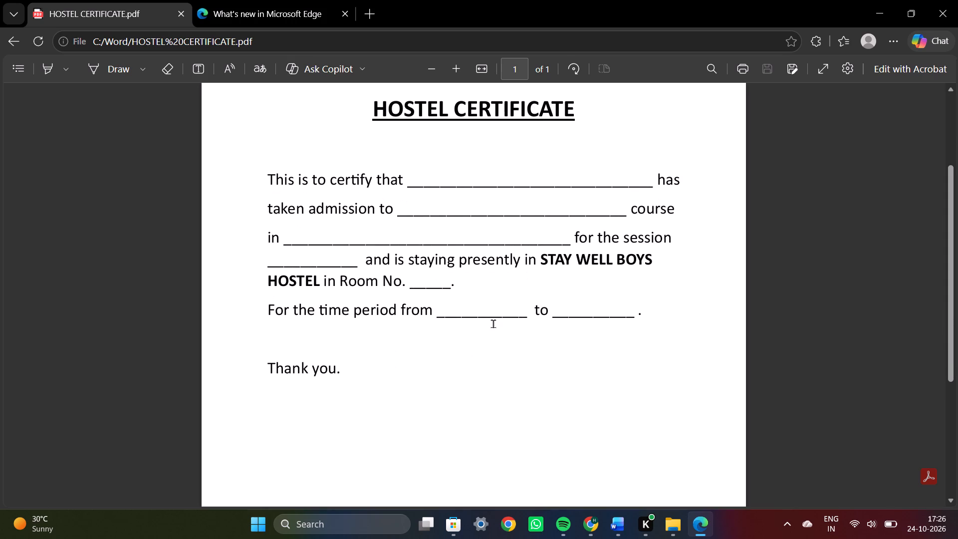
scroll(488, 322, "down", 5)
scroll(485, 324, "up", 5)
scroll(485, 324, "down", 9)
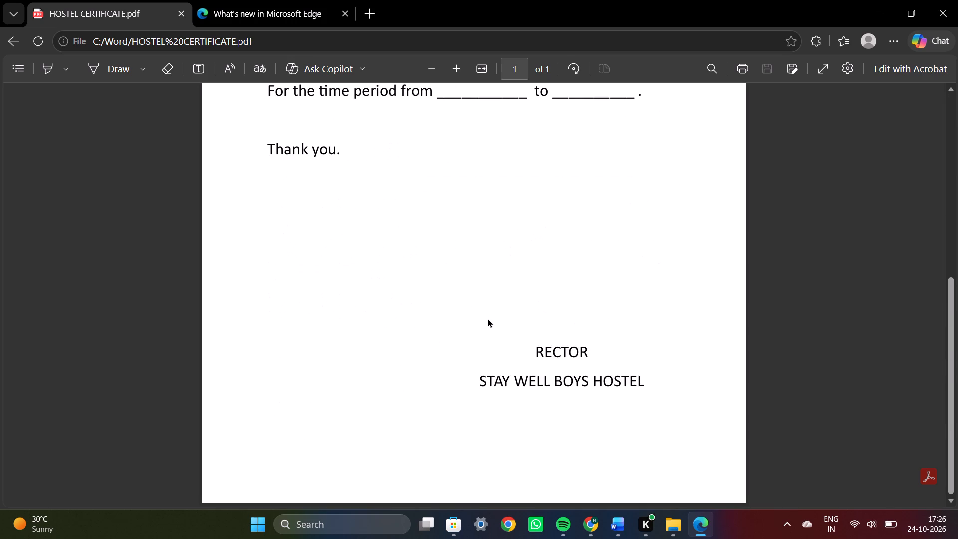
scroll(488, 318, "down", 2)
scroll(488, 318, "up", 5)
scroll(490, 312, "down", 11)
scroll(510, 299, "up", 3)
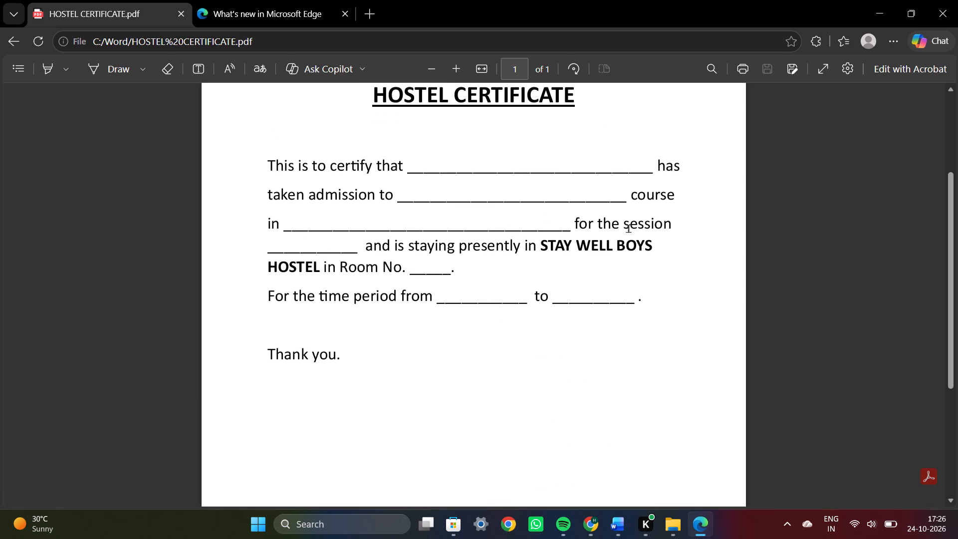
scroll(517, 229, "up", 6)
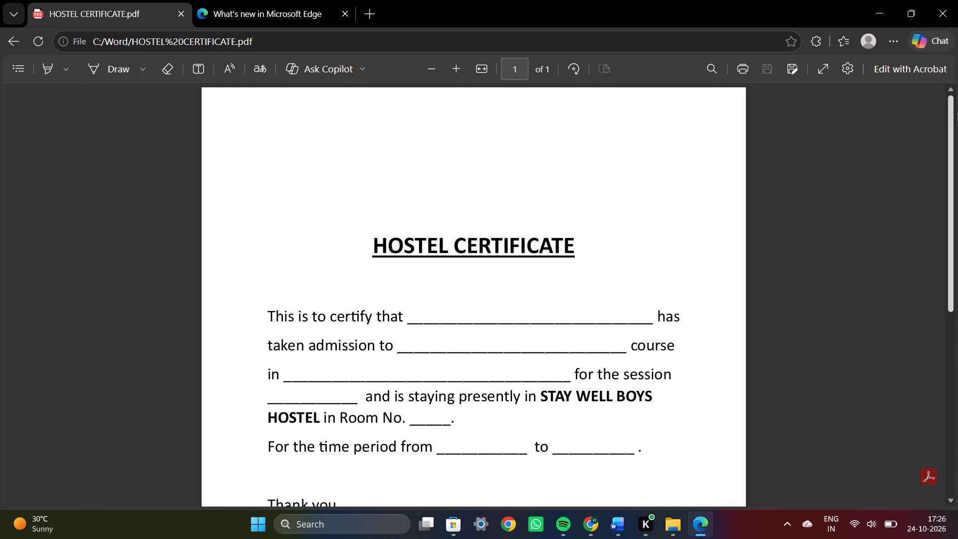
left_click(880, 4)
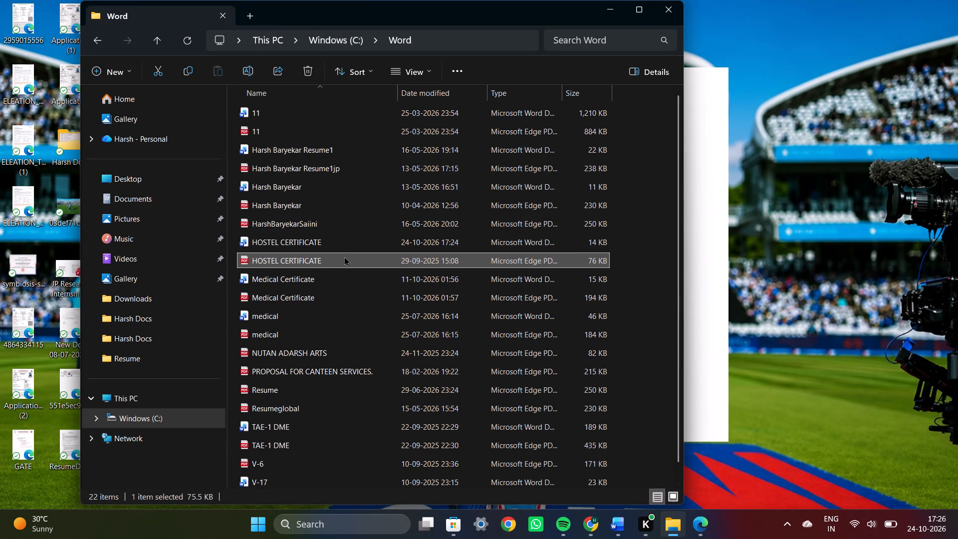
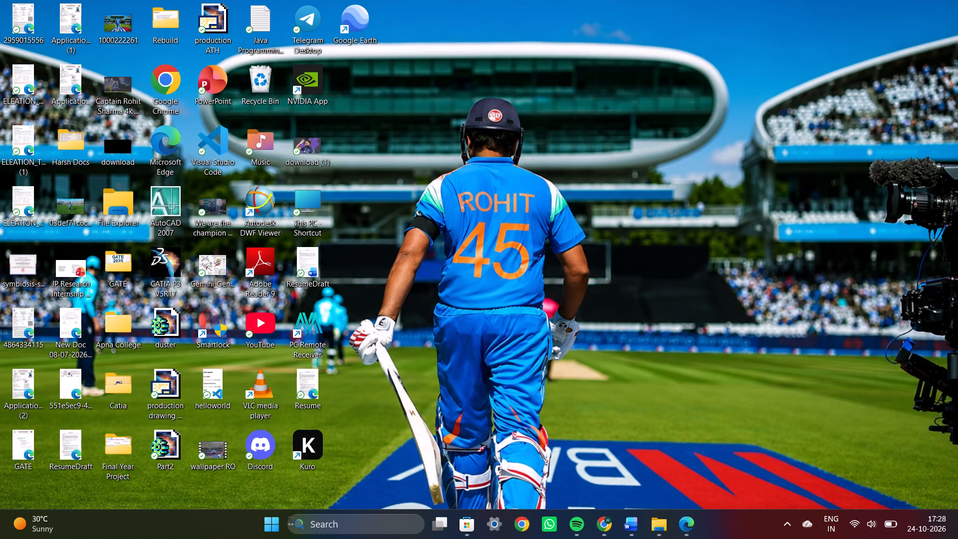
Shut down the computer.
left_click(281, 529)
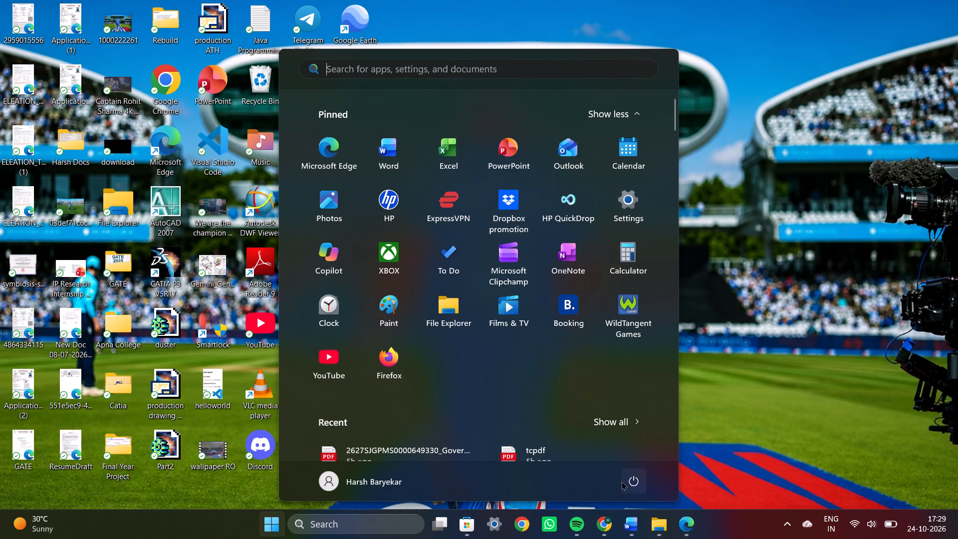
left_click(622, 481)
left_click(636, 436)
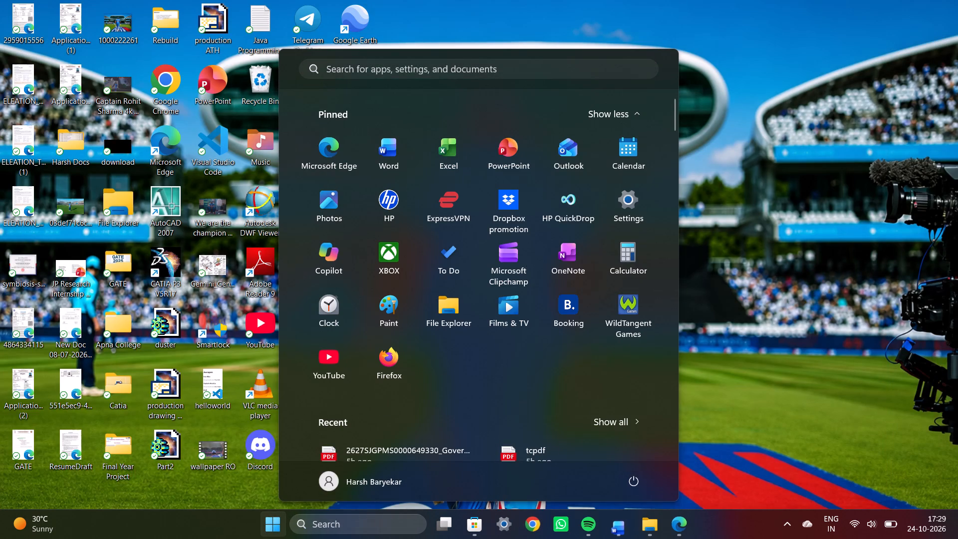